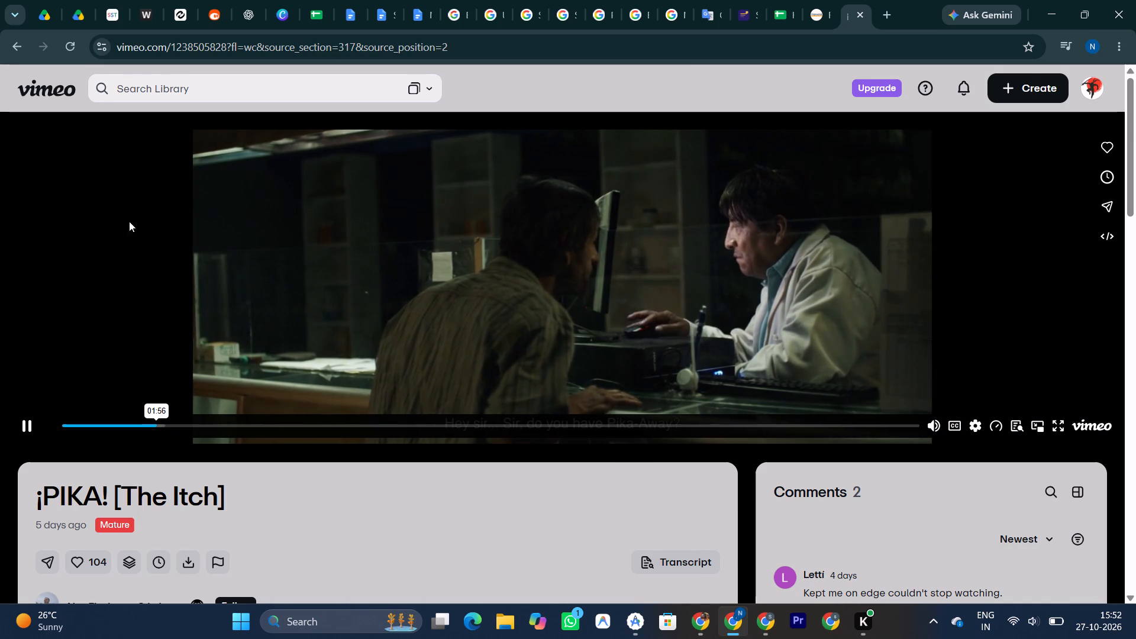
Go back to Vimeo's home page, look it over and close the Vimeo page.
left_click(19, 45)
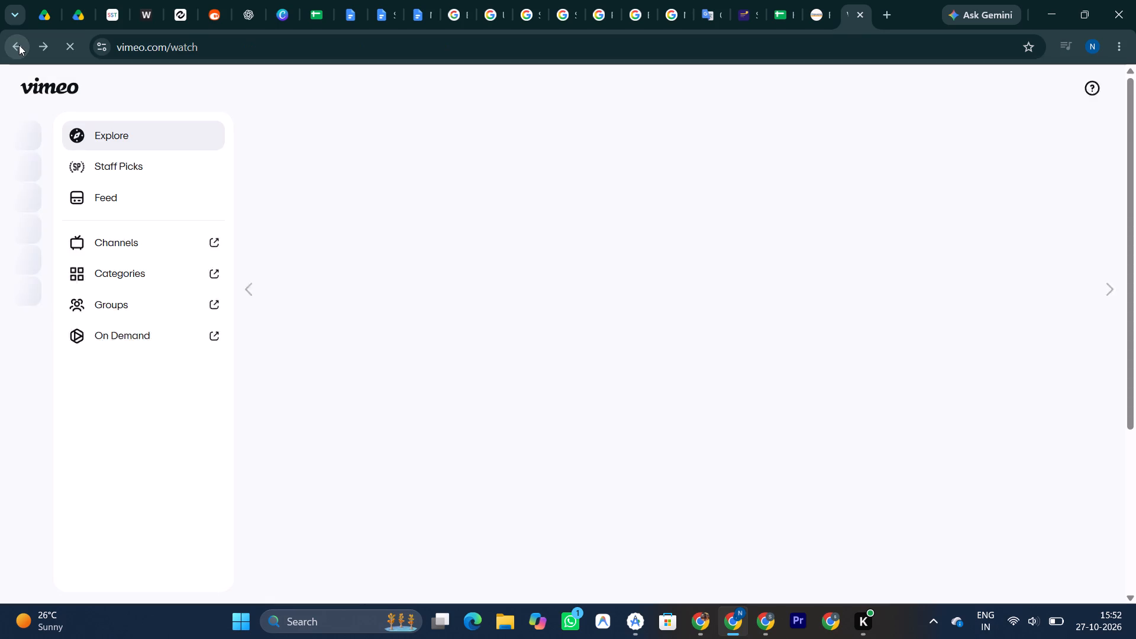
left_click(20, 40)
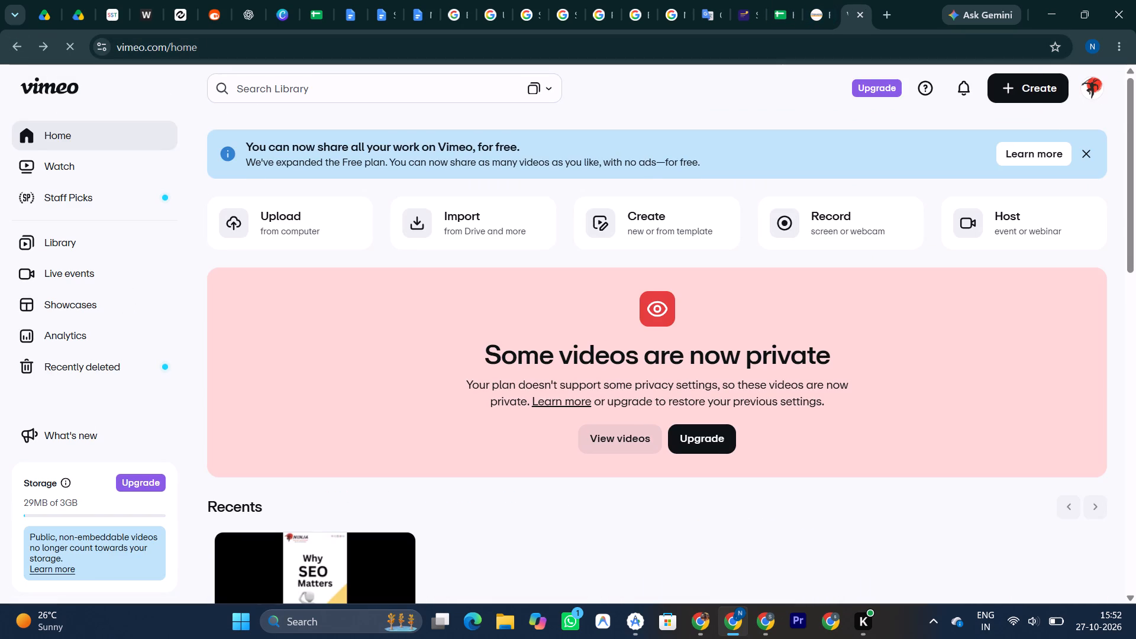
scroll(463, 396, "down", 7)
scroll(463, 396, "up", 14)
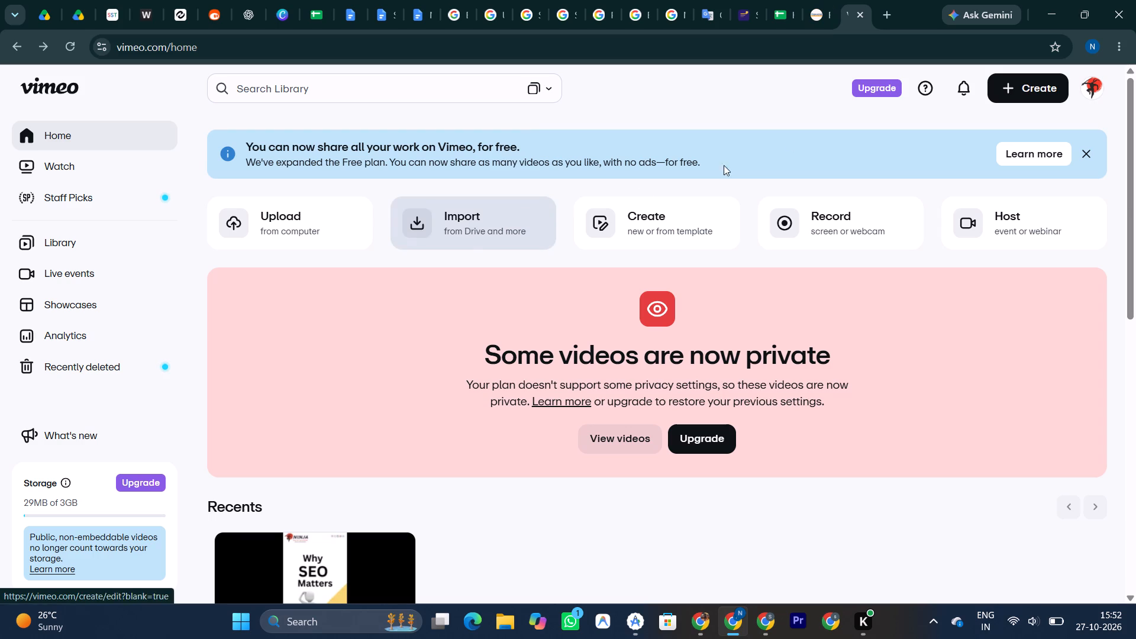
left_click(860, 15)
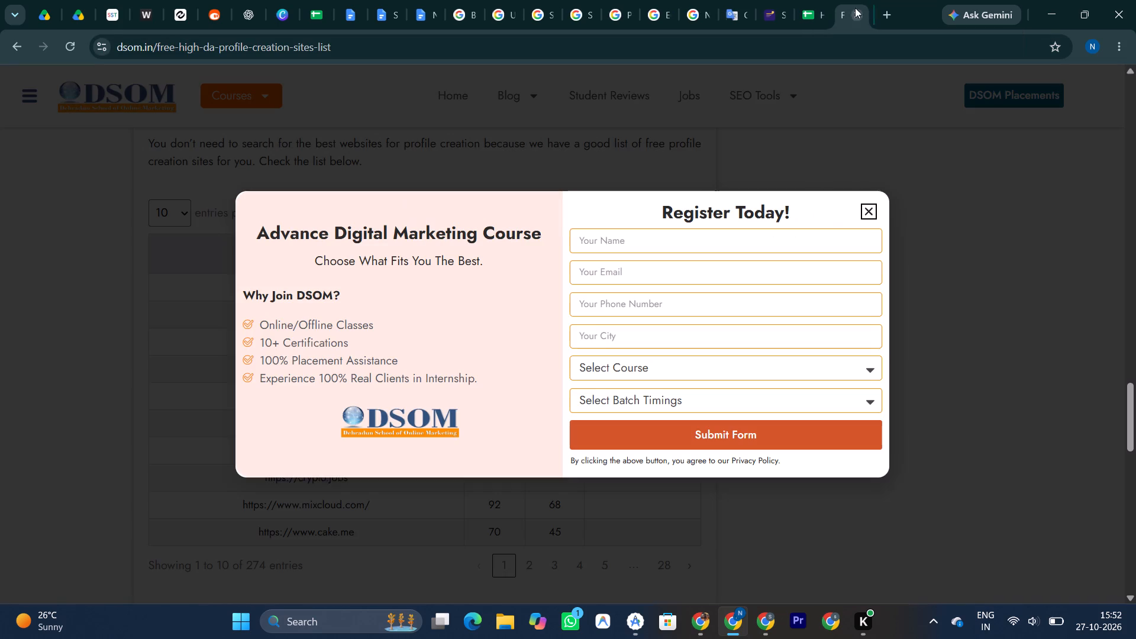
Dismiss the course registration pop-up on the DSOM site and show page 2 of the profile-creation sites list.
left_click(866, 211)
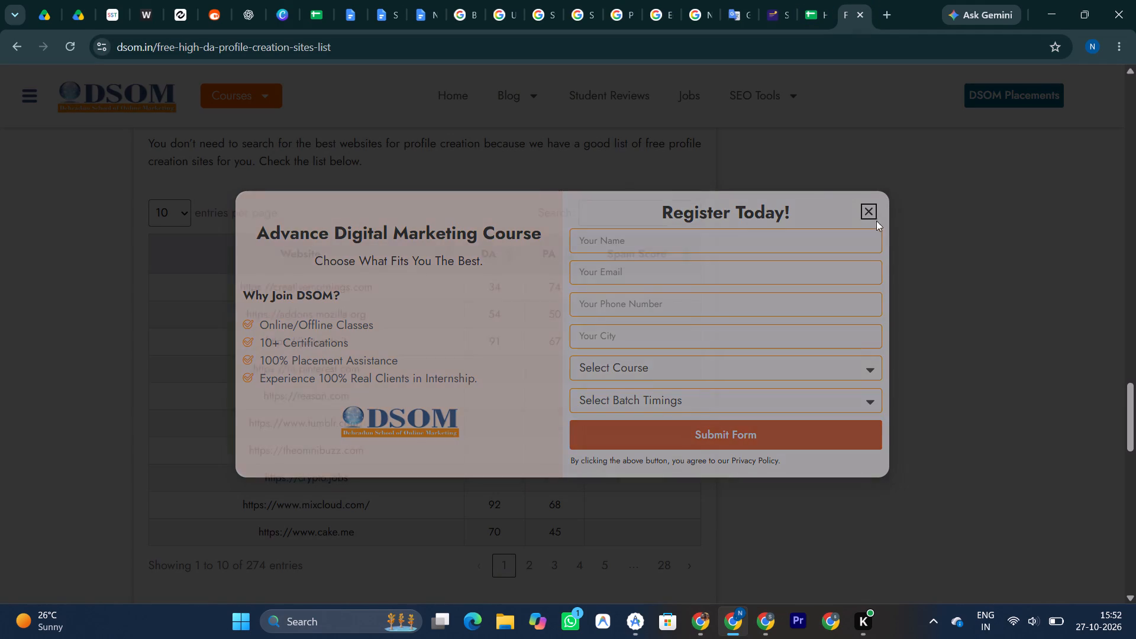
left_click(863, 210)
scroll(769, 217, "down", 3)
scroll(769, 217, "up", 3)
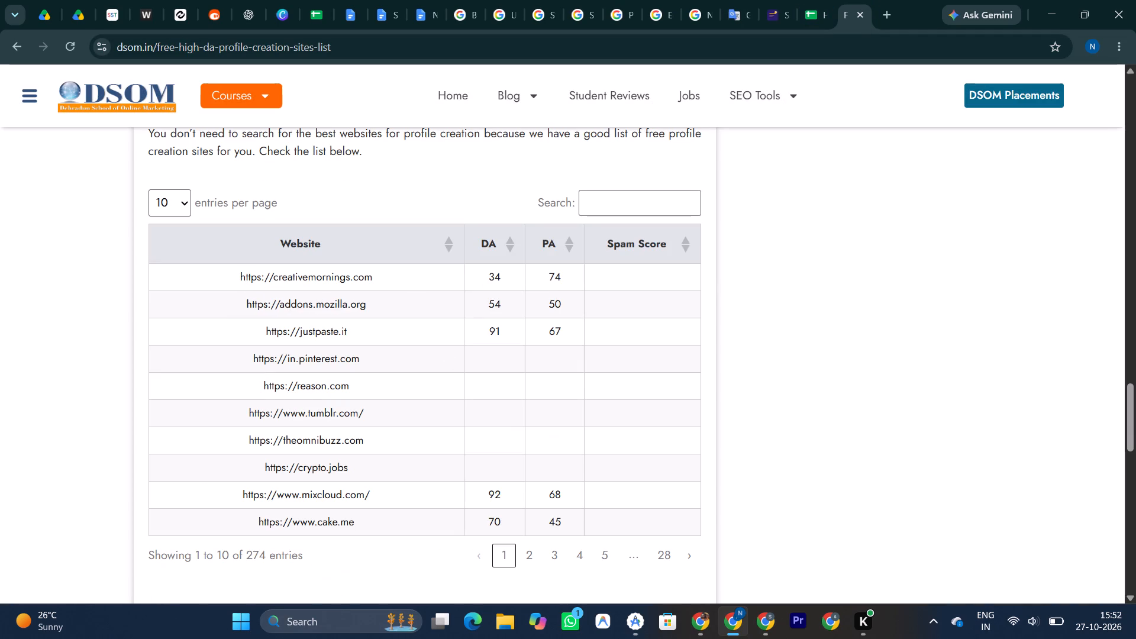
left_click(522, 564)
triple_click(380, 319)
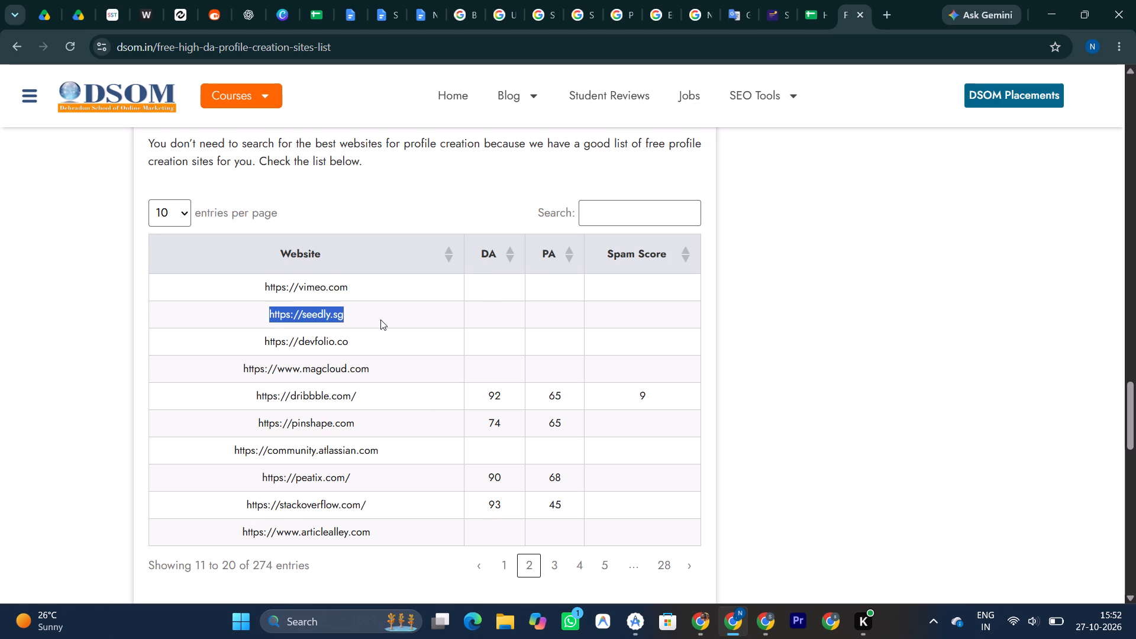
triple_click(393, 392)
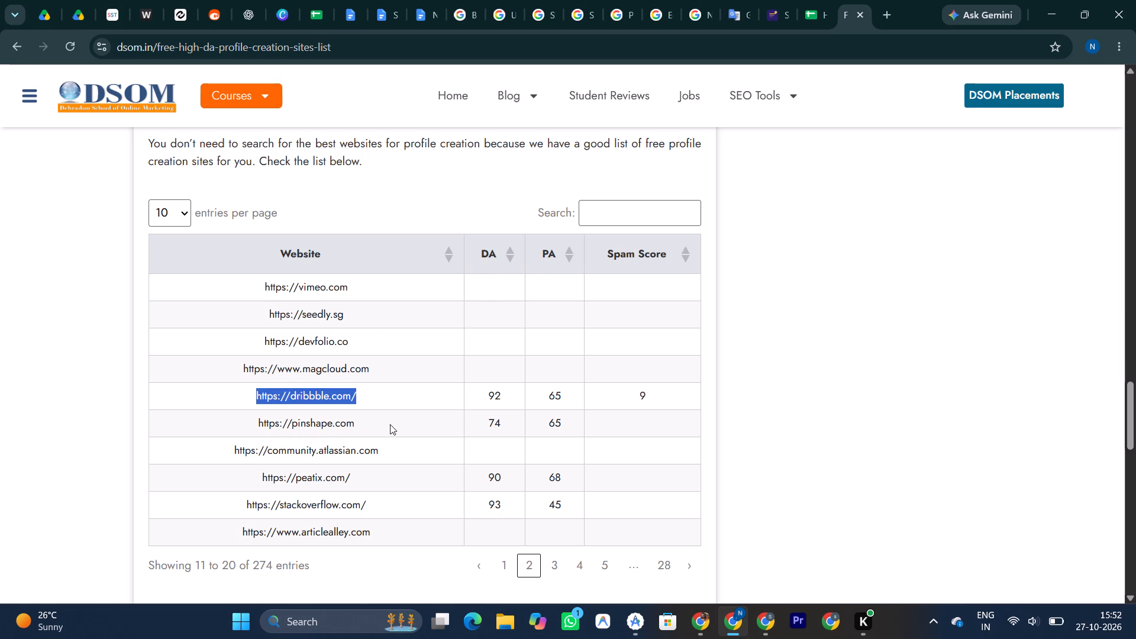
left_click(390, 424)
scroll(446, 419, "down", 1)
triple_click(406, 410)
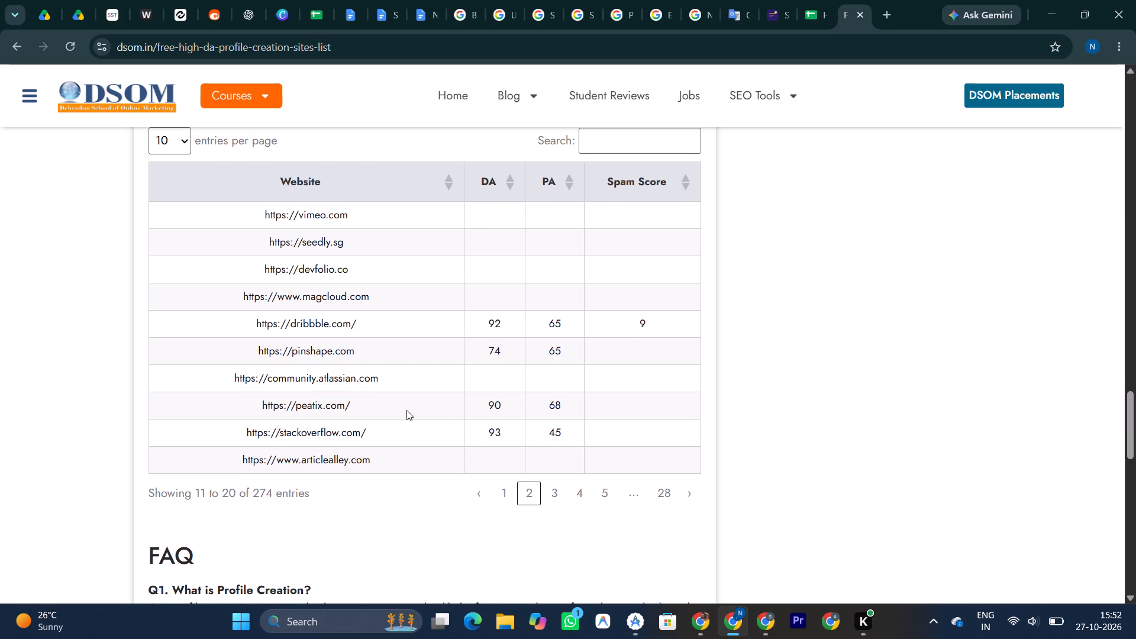
key("ctrl+c")
key("alt+Tab")
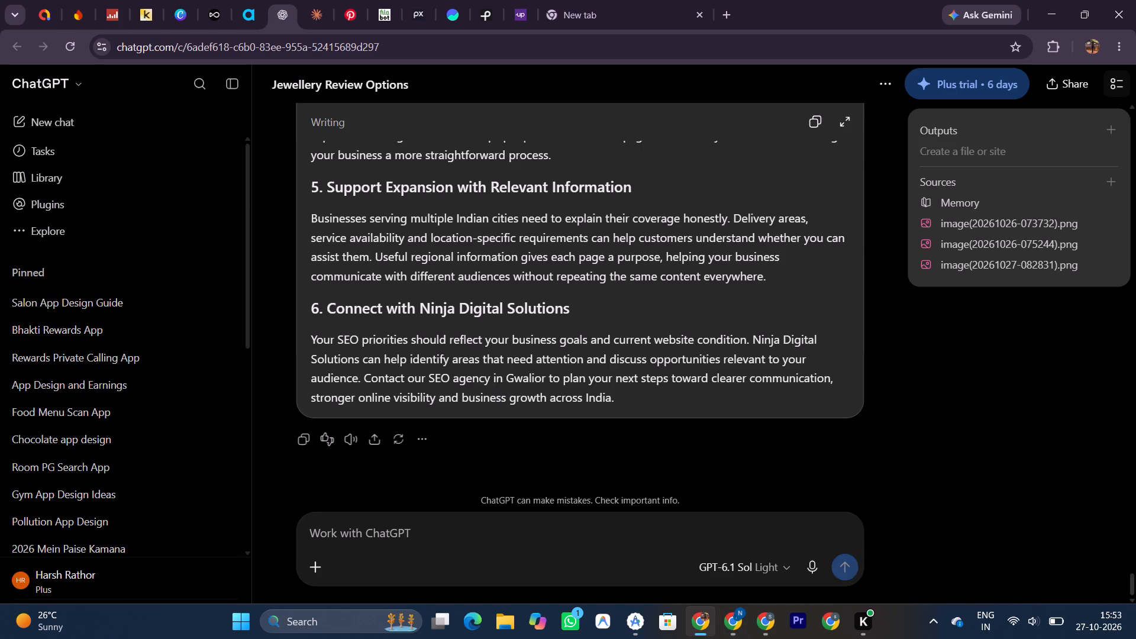
key("alt+Tab")
left_click(816, 0)
key("ctrl+f")
key("ctrl+v")
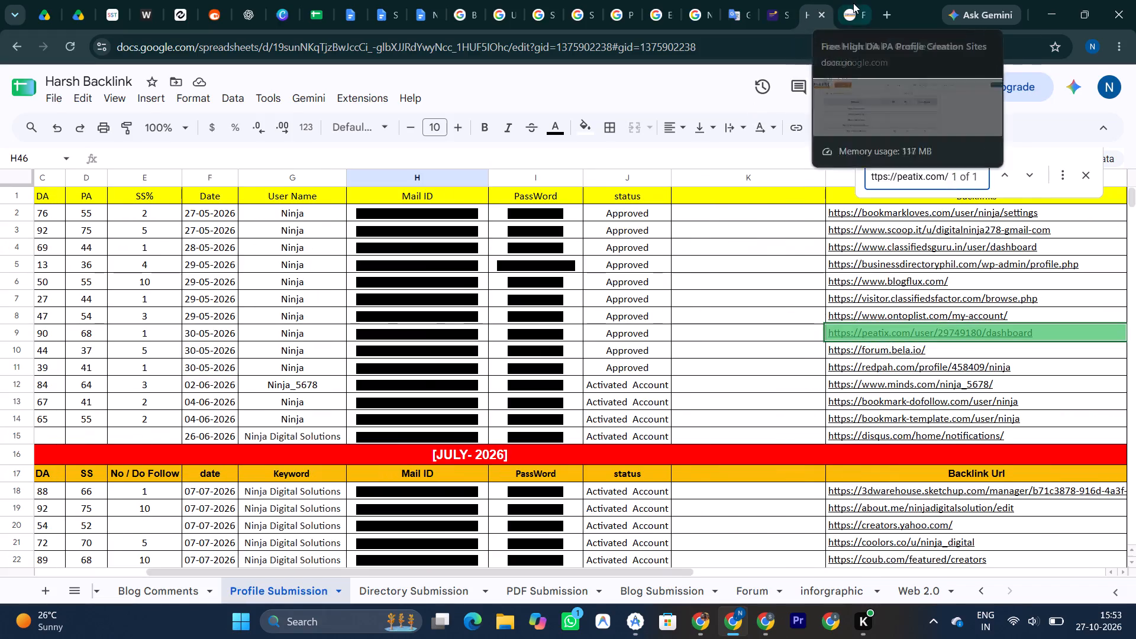
left_click(853, 3)
triple_click(342, 434)
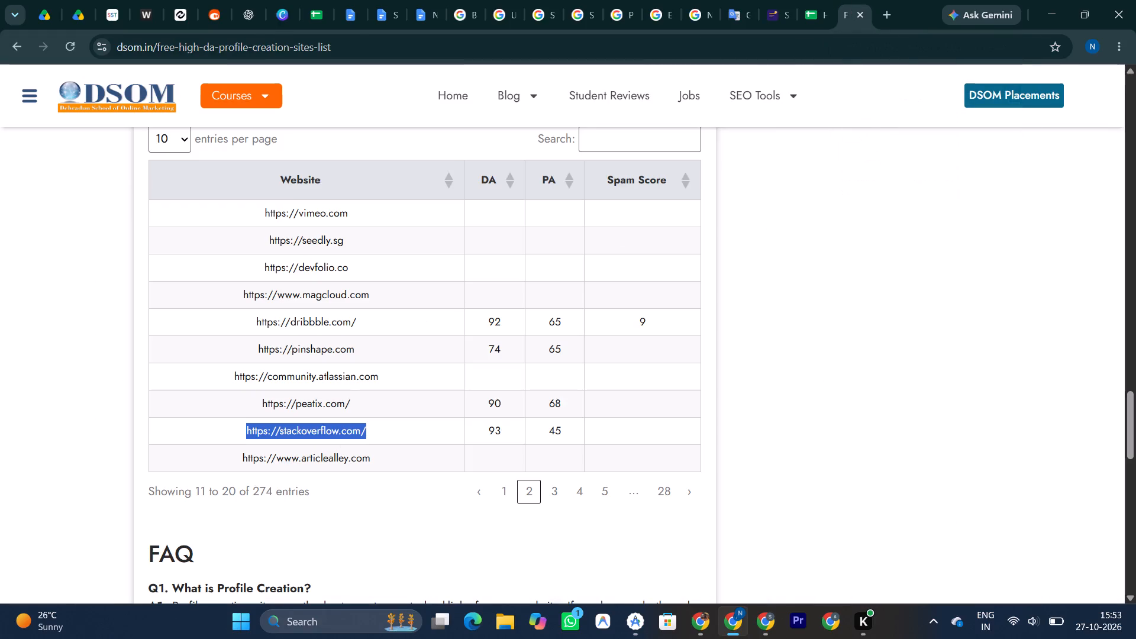
key("ctrl+c")
key("ctrl+c")
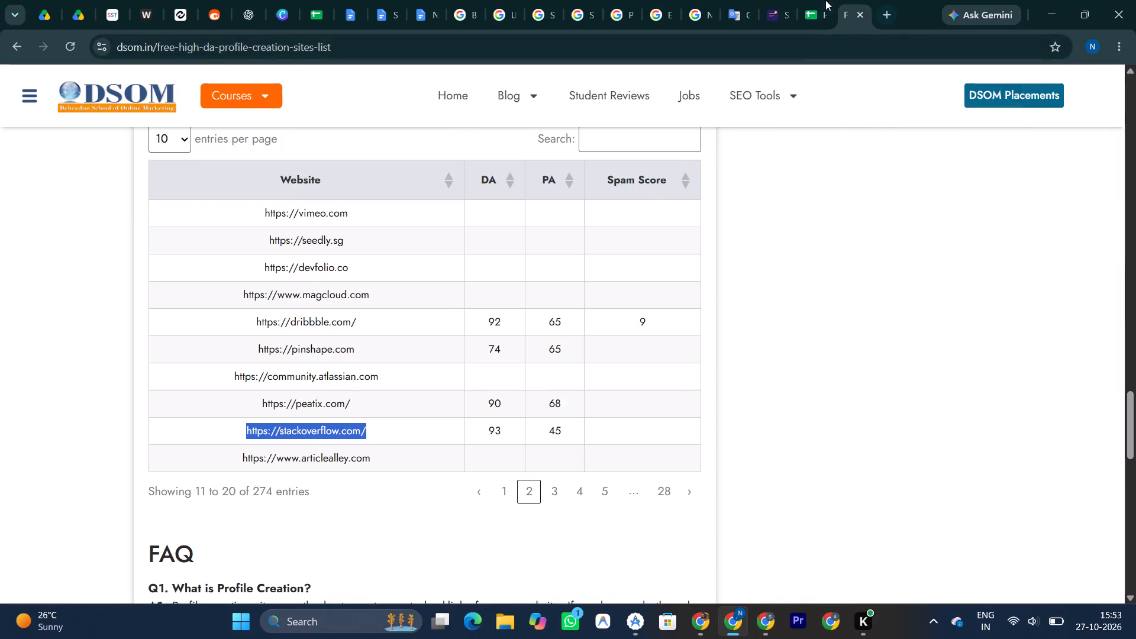
left_click(819, 0)
key("ctrl+f")
key("ctrl+v")
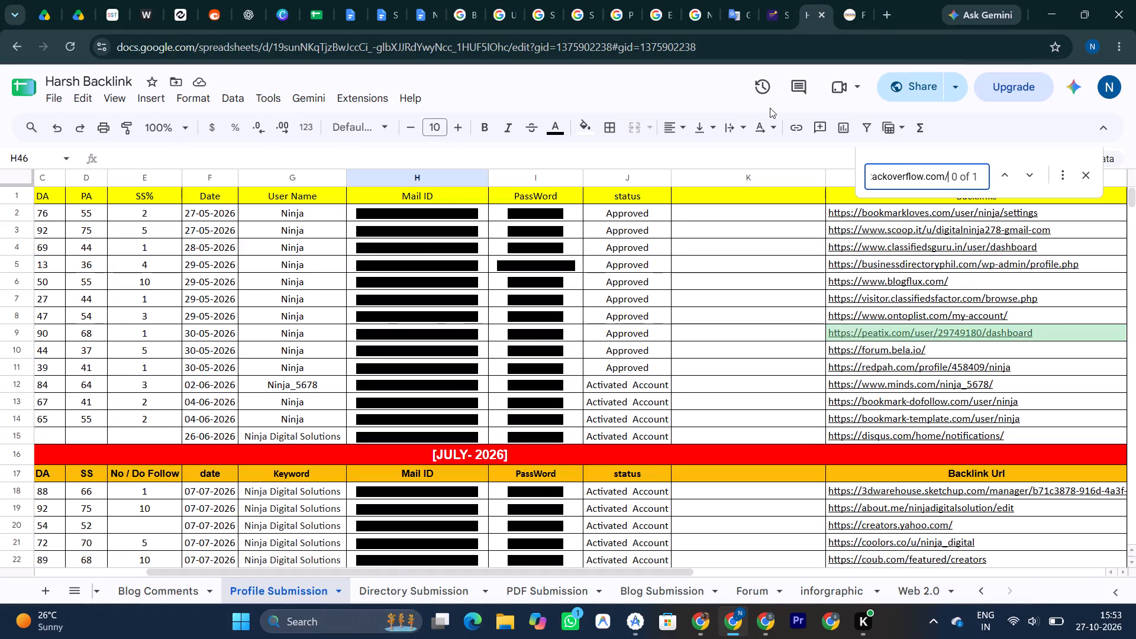
Open stackoverflow.com in a new tab, dismiss the cookie notice and sign in with the first Ninja Digital Google account.
left_click(893, 20)
key("ctrl+v")
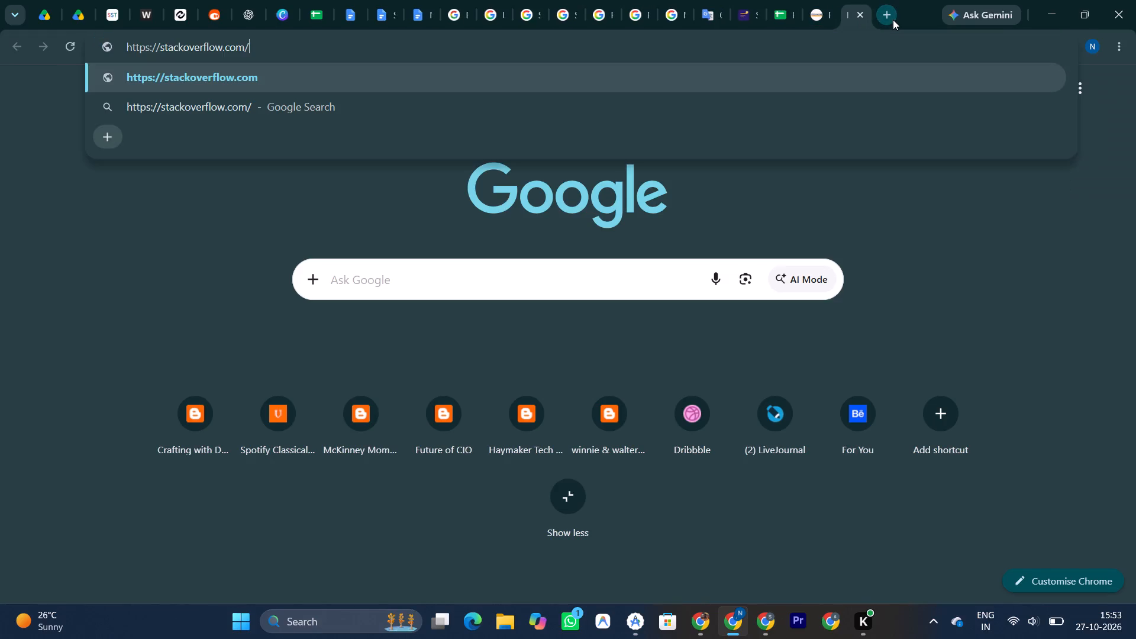
key("Return")
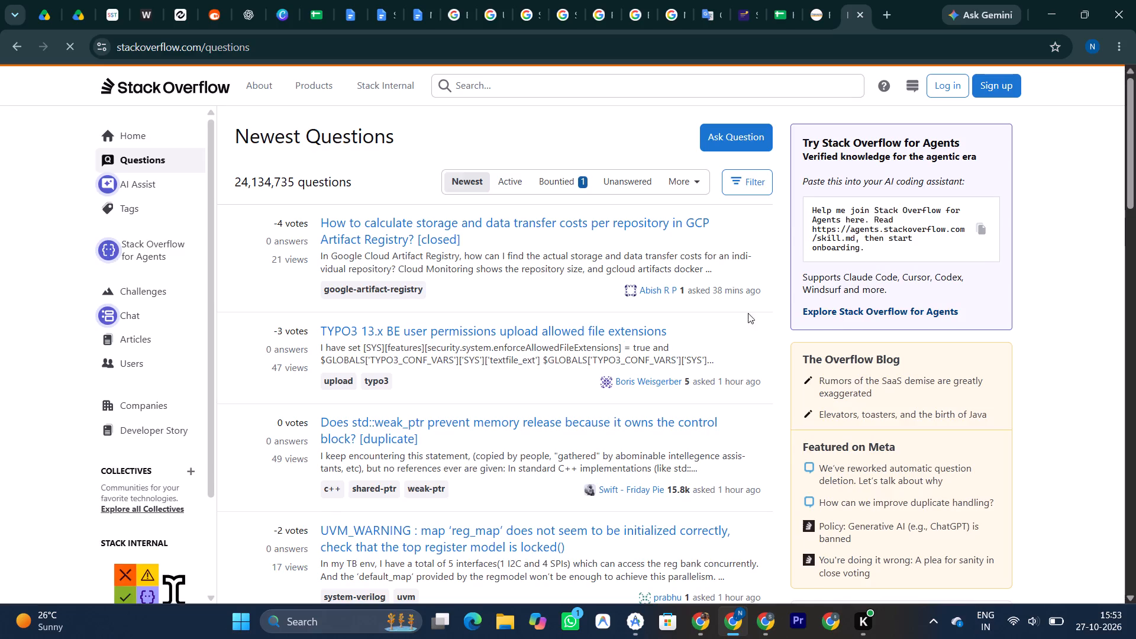
left_click(300, 475)
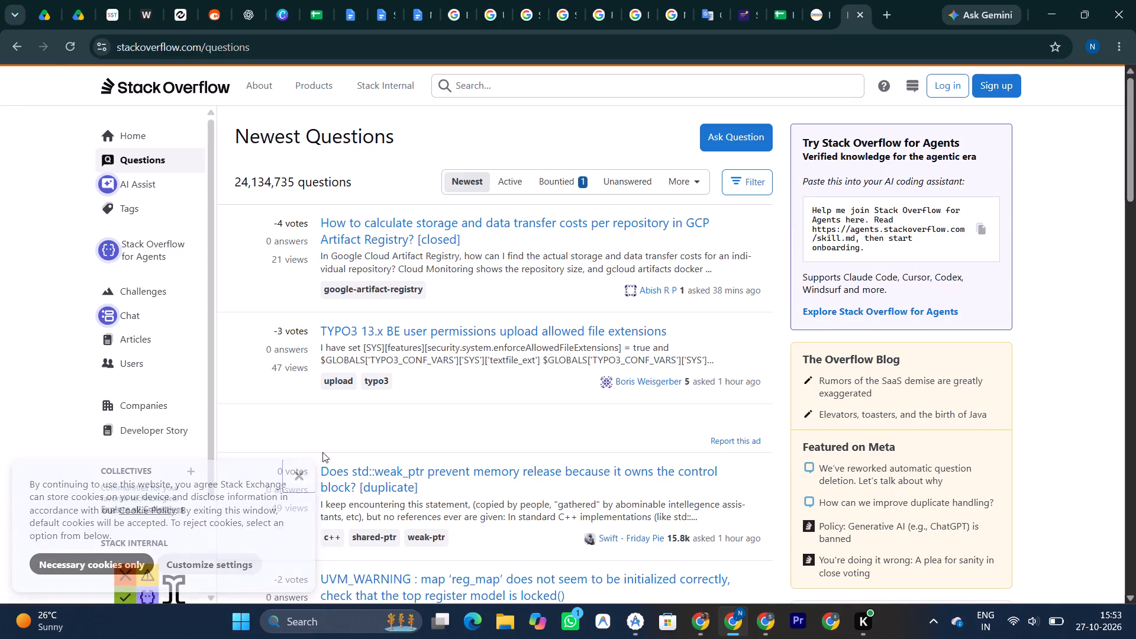
left_click(990, 91)
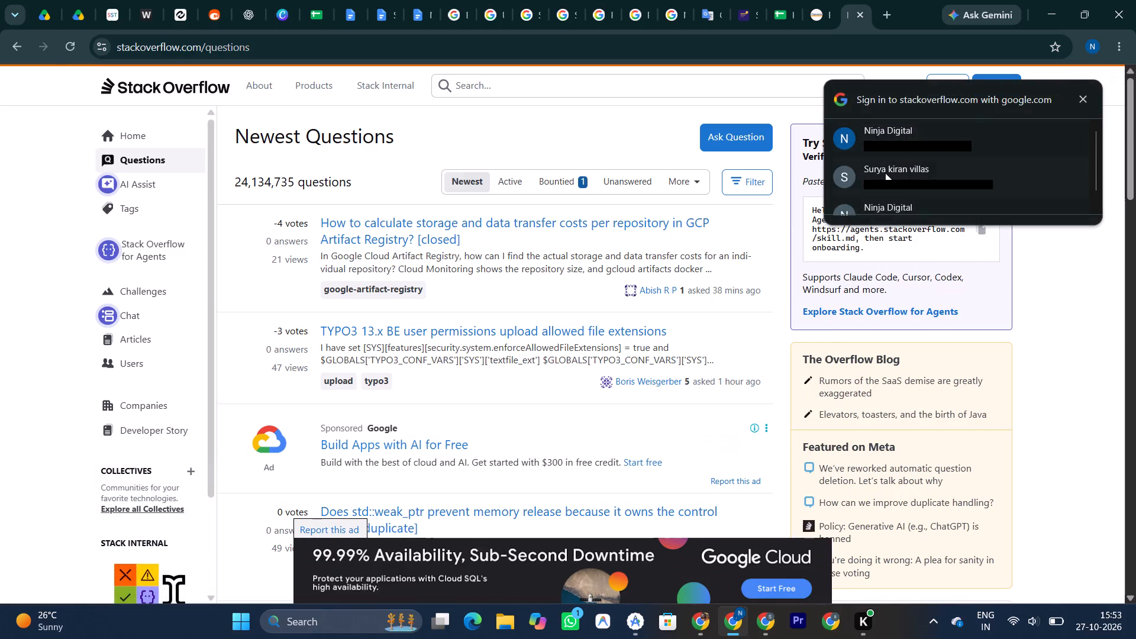
left_click(885, 141)
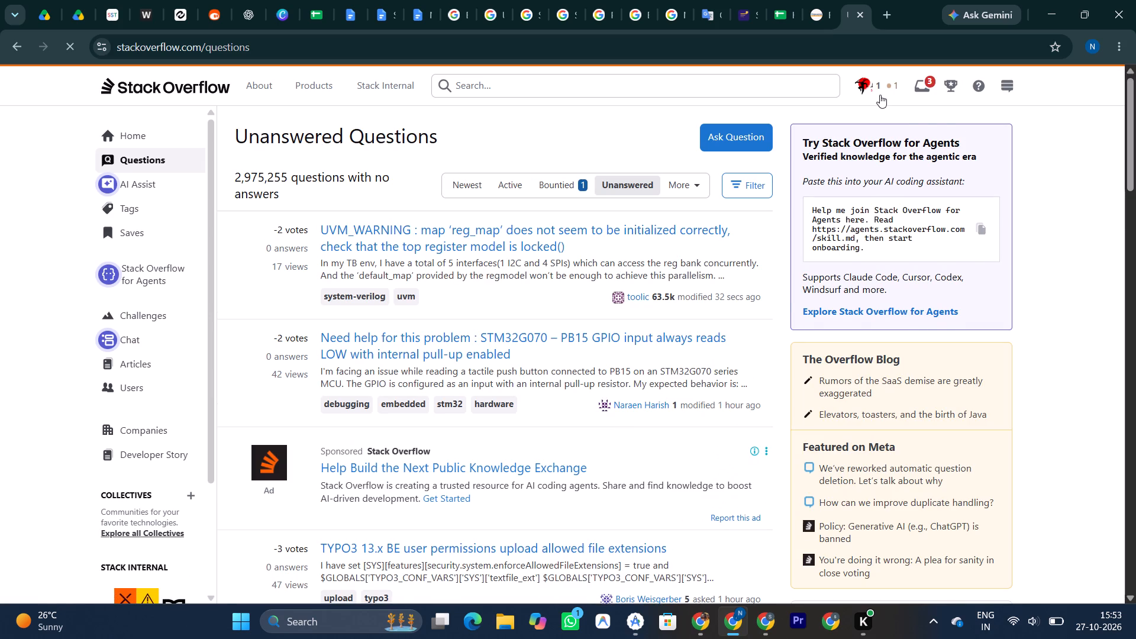
Check the Stack Overflow inbox, then open the Ninja Digital user page and examine its whole activity summary.
left_click(932, 99)
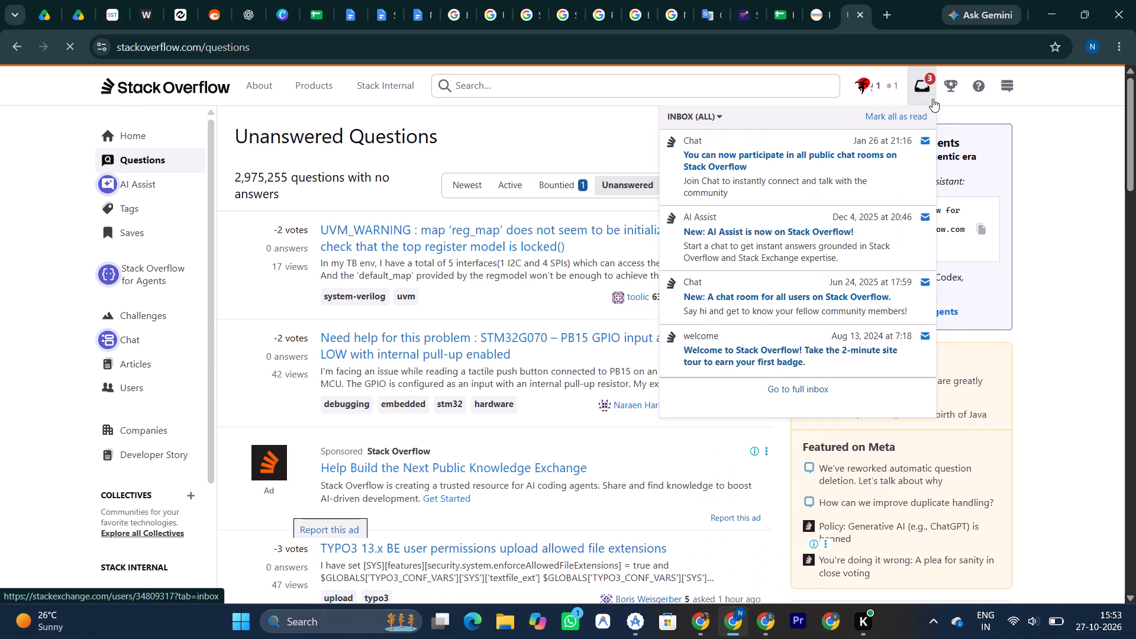
left_click(889, 87)
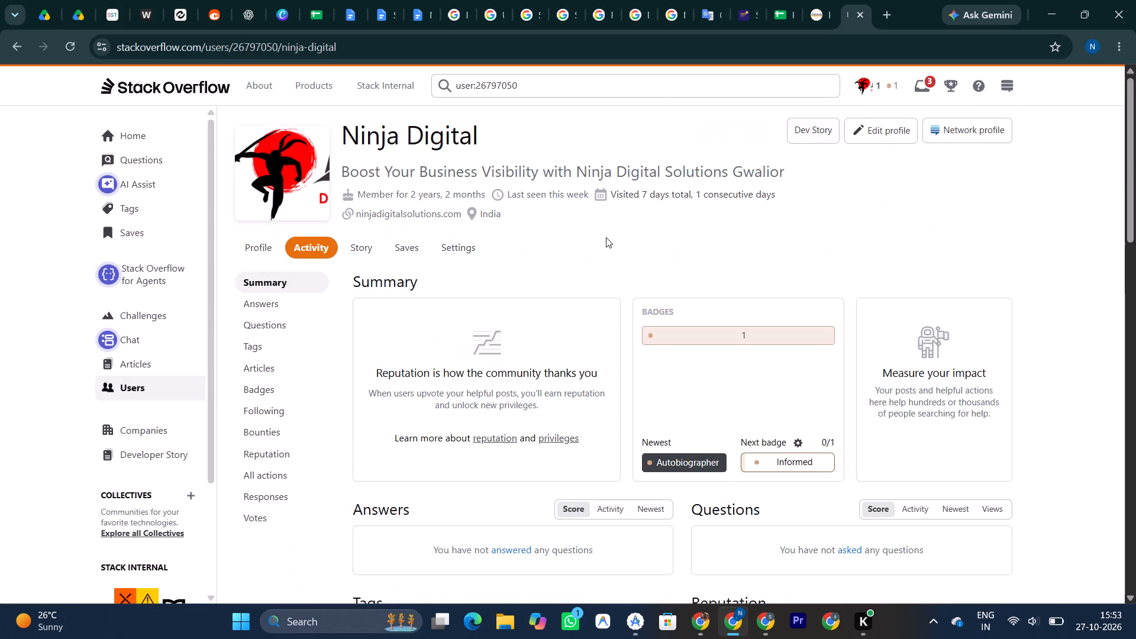
scroll(606, 237, "down", 8)
scroll(606, 237, "up", 6)
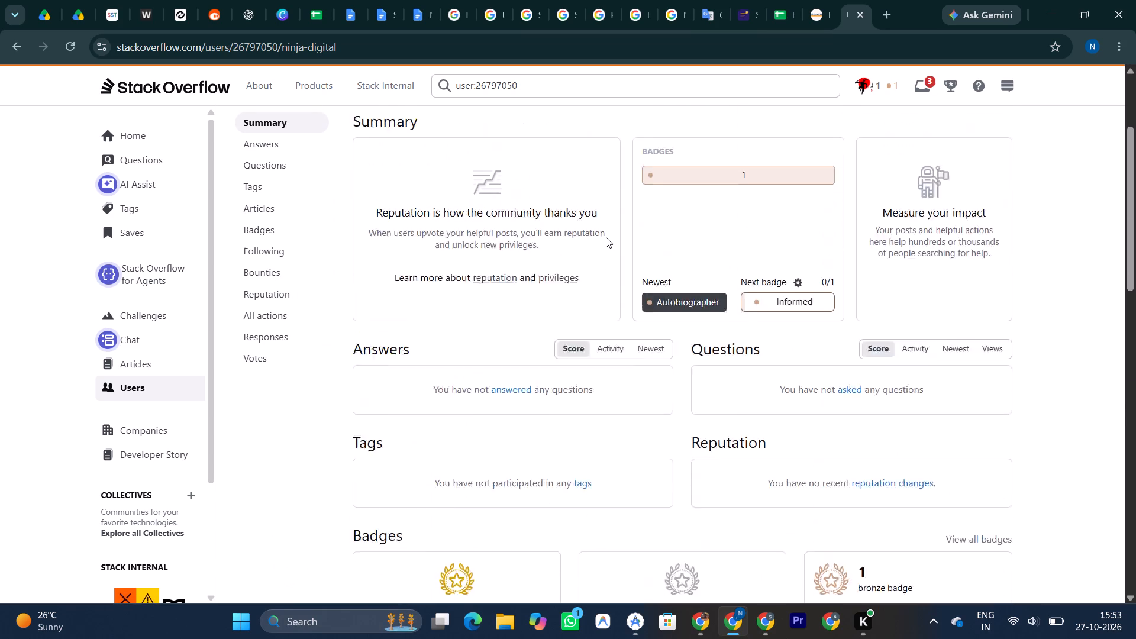
scroll(606, 237, "up", 2)
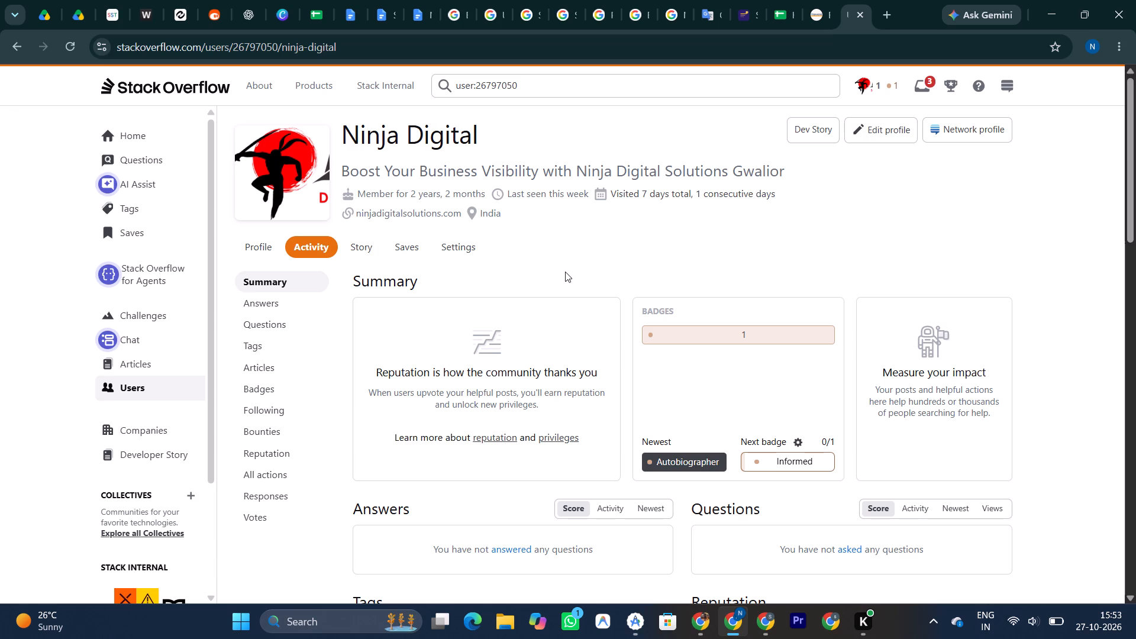
scroll(565, 272, "down", 6)
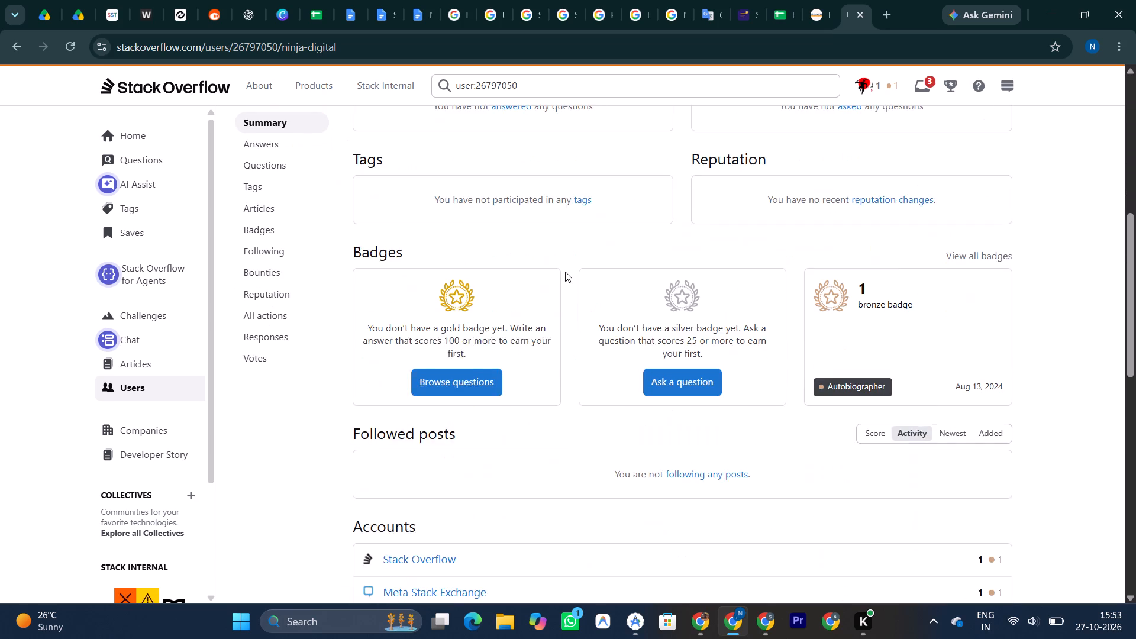
scroll(565, 272, "down", 11)
scroll(565, 272, "up", 5)
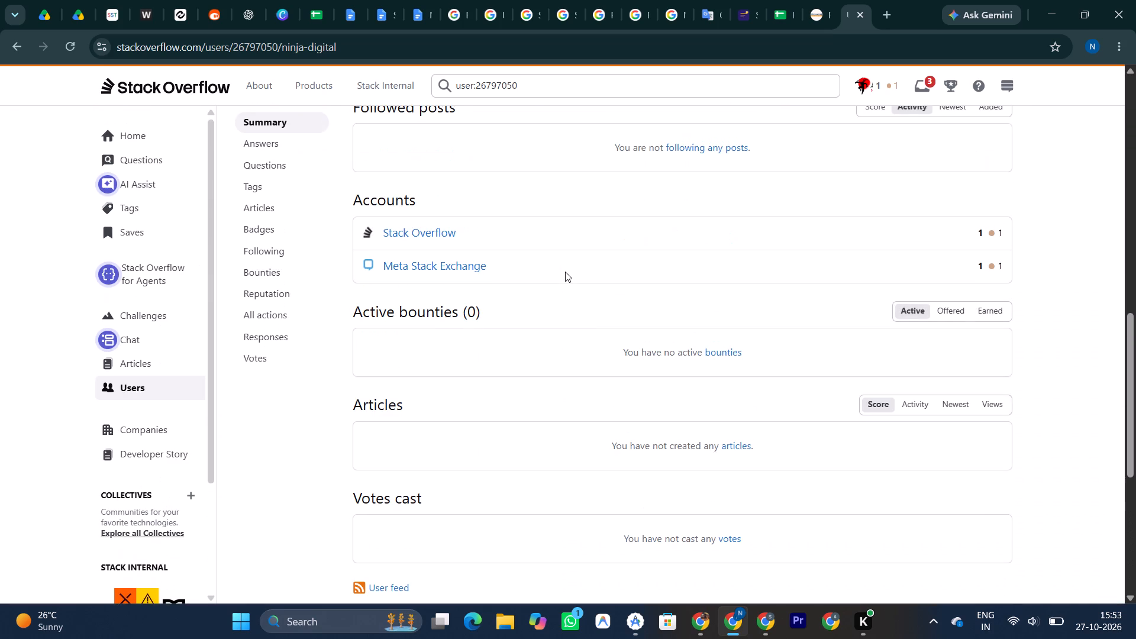
scroll(86, 394, "down", 4)
scroll(86, 394, "up", 7)
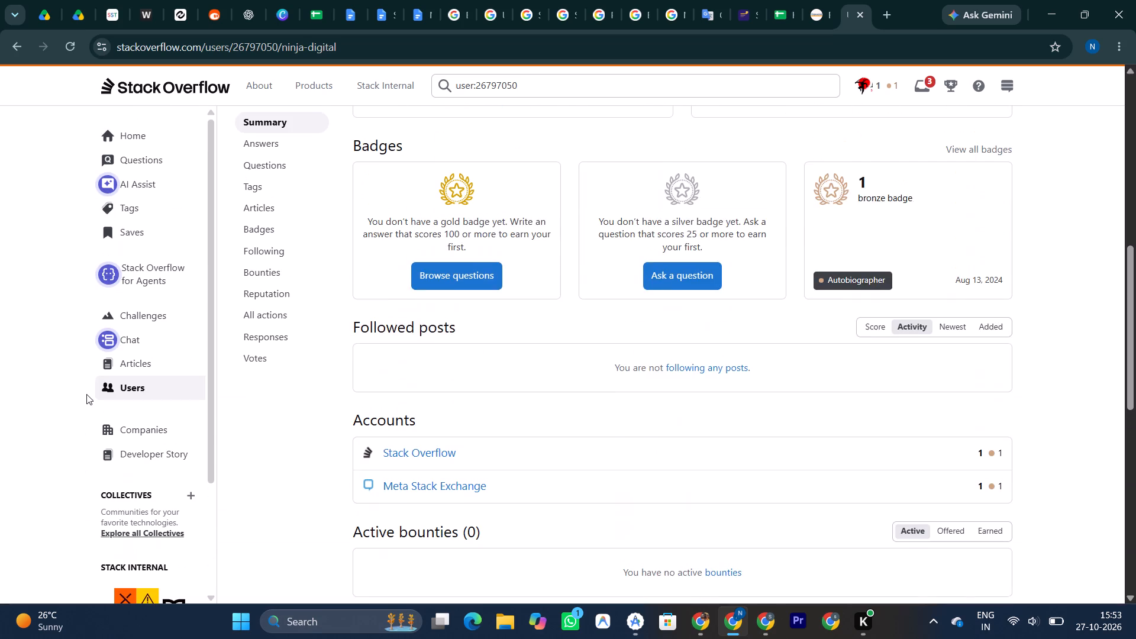
scroll(788, 346, "up", 15)
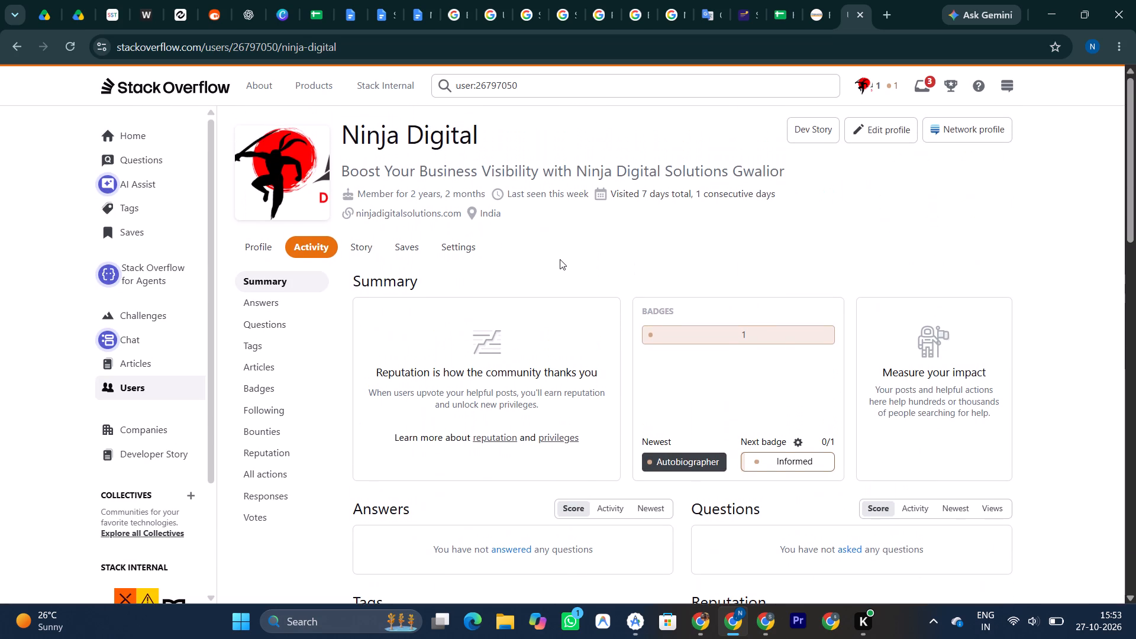
Show the Profile section of the Ninja Digital user page on Stack Overflow.
left_click(257, 243)
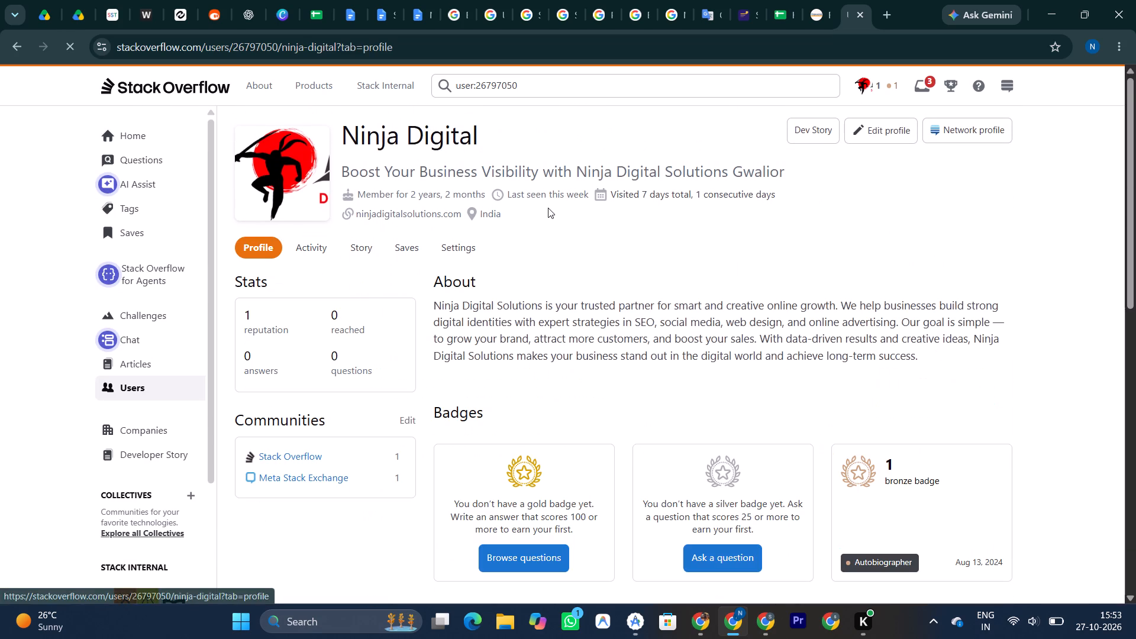
Examine the Ninja Digital profile page on Stack Overflow, including where its Stack Overflow community entry leads.
scroll(548, 208, "down", 10)
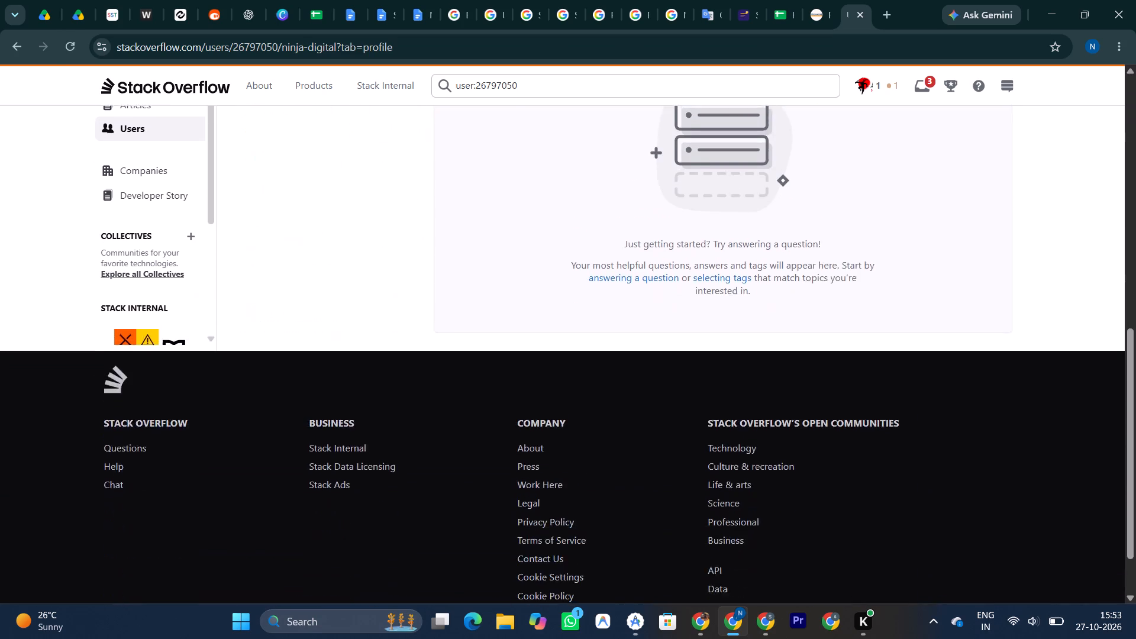
scroll(548, 208, "up", 7)
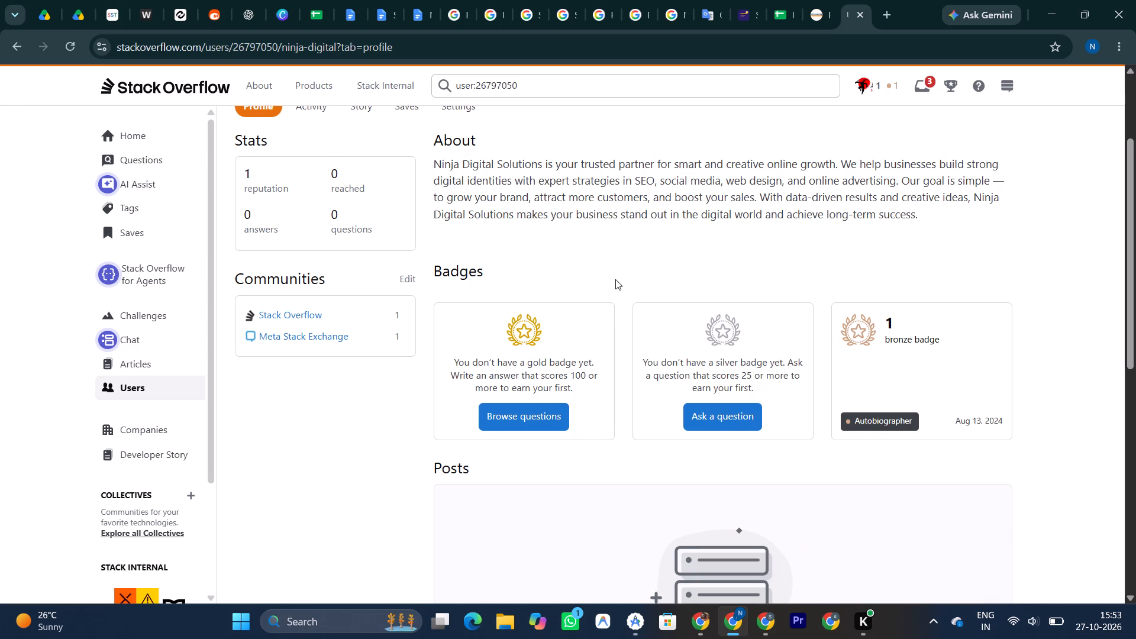
scroll(615, 279, "up", 4)
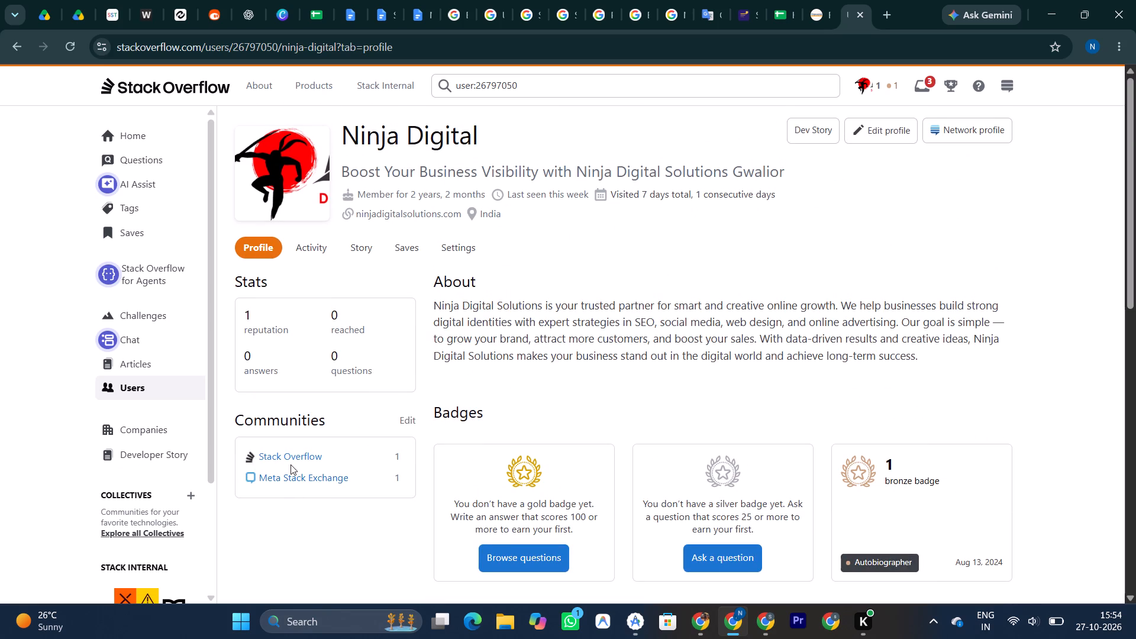
left_click(291, 456)
scroll(546, 232, "down", 5)
scroll(546, 232, "up", 2)
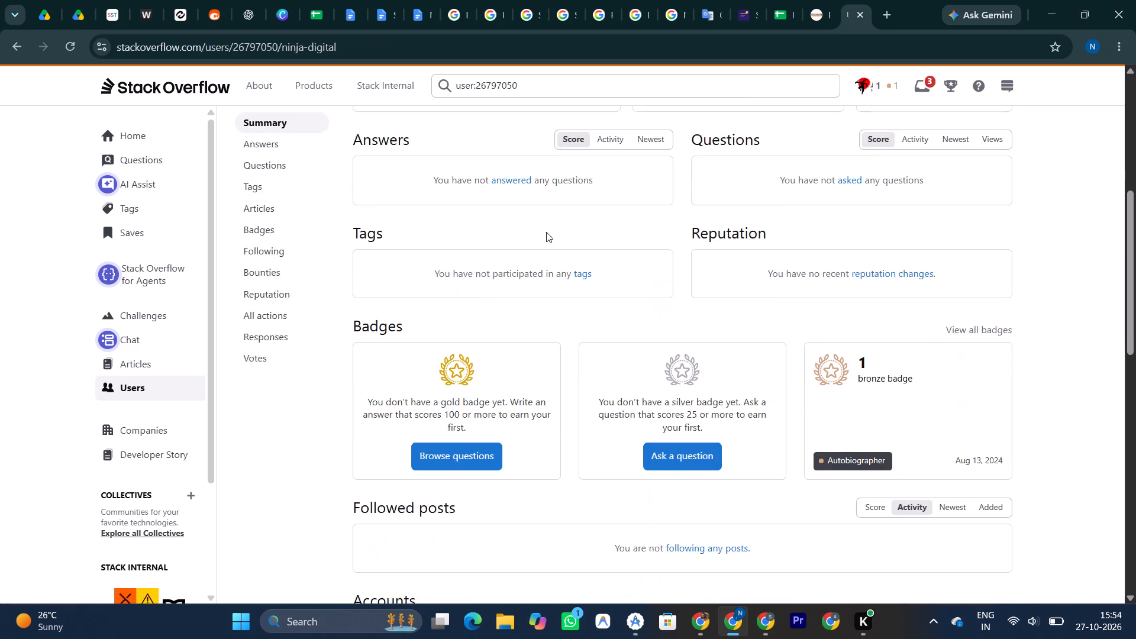
scroll(546, 232, "up", 6)
left_click(12, 46)
scroll(624, 214, "up", 8)
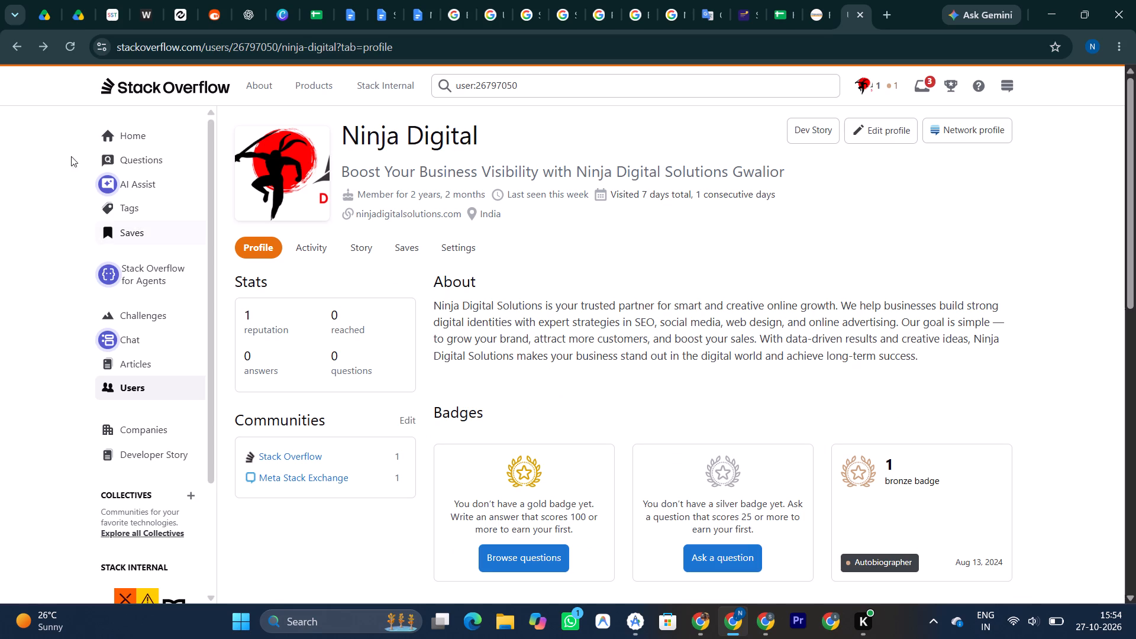
Open the Stack Overflow questions page and look through the unanswered questions.
left_click(141, 166)
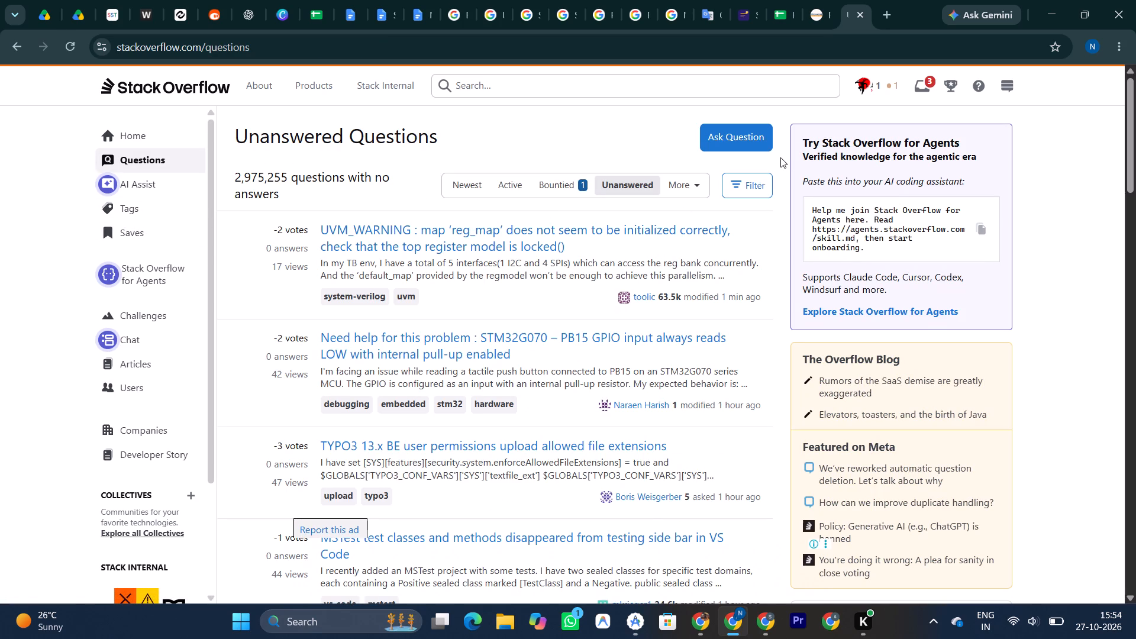
scroll(780, 157, "down", 8)
scroll(780, 157, "up", 10)
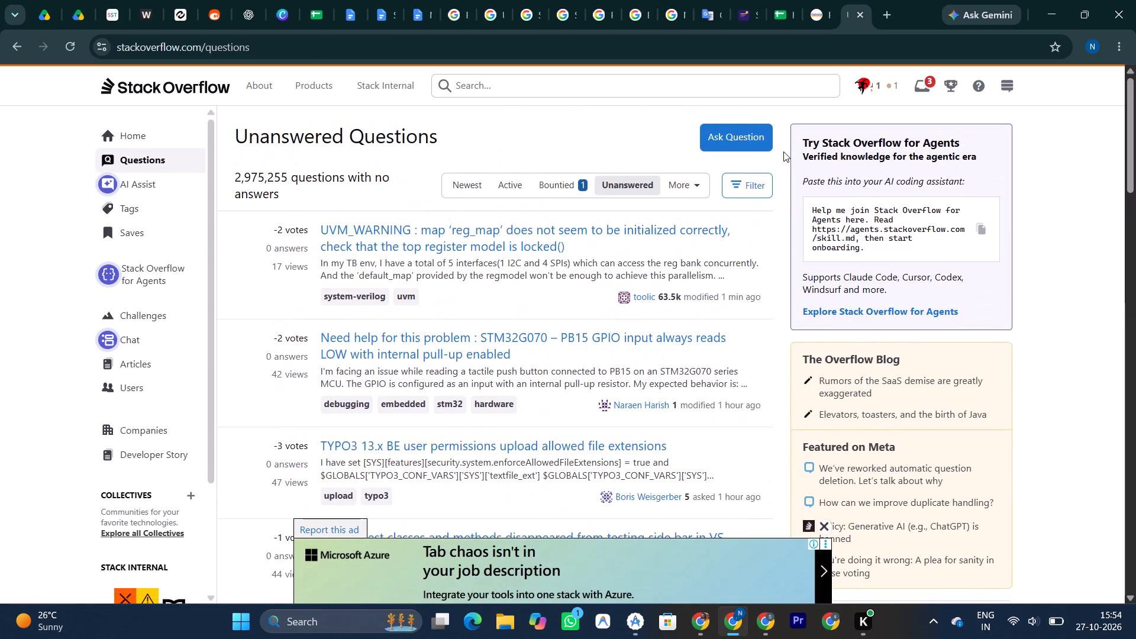
Return to the Ninja Digital user page, check its Story section and examine the full activity summary.
left_click(934, 88)
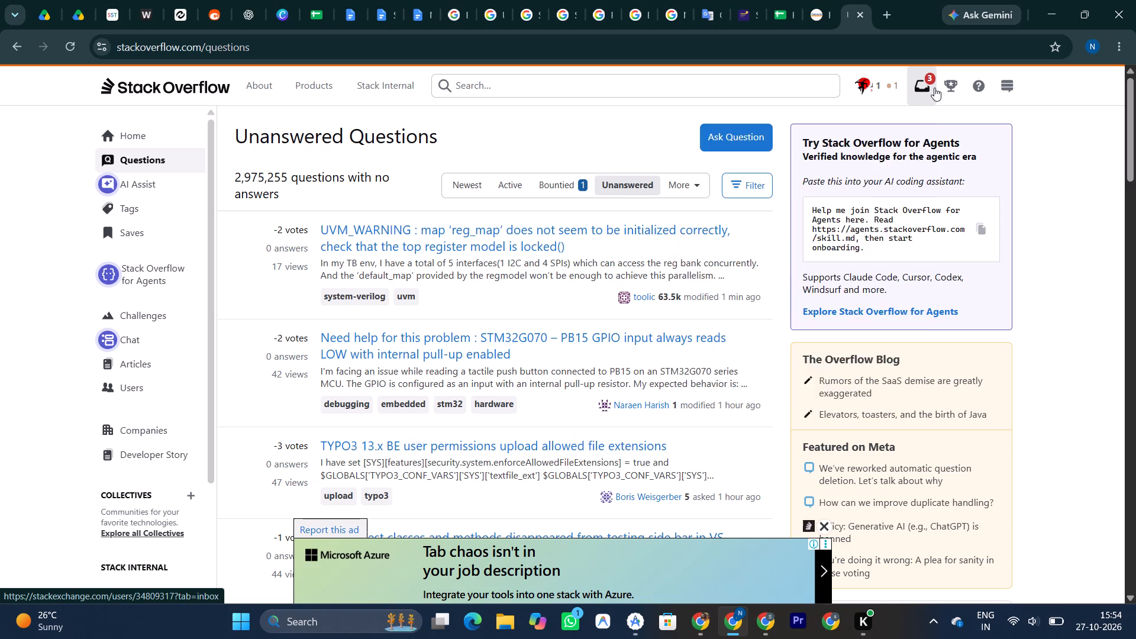
left_click(877, 85)
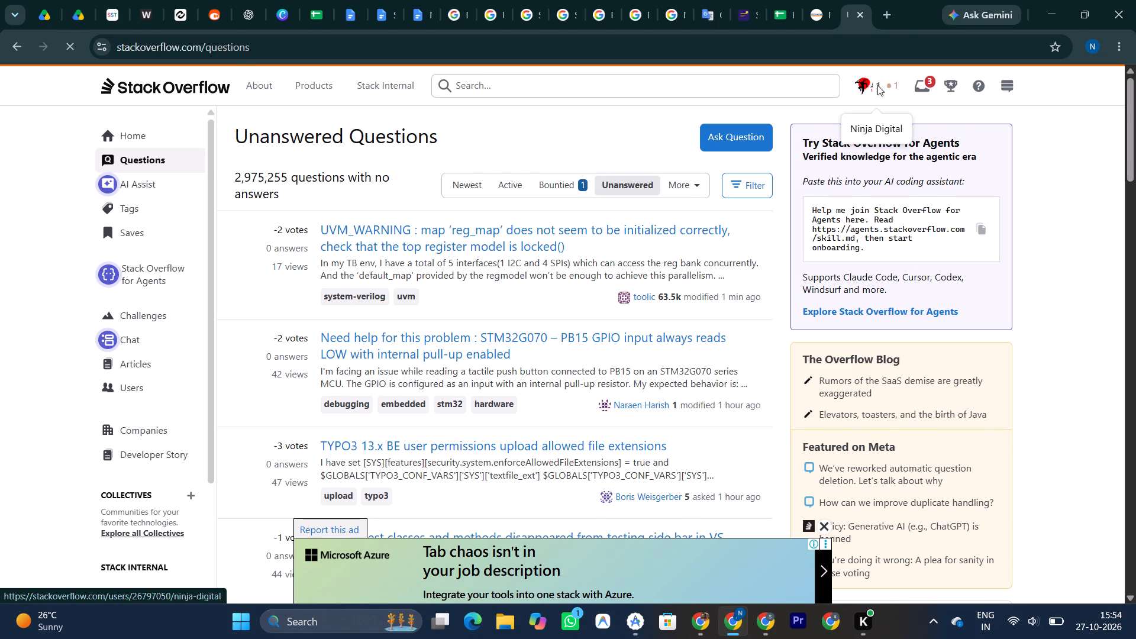
left_click(366, 250)
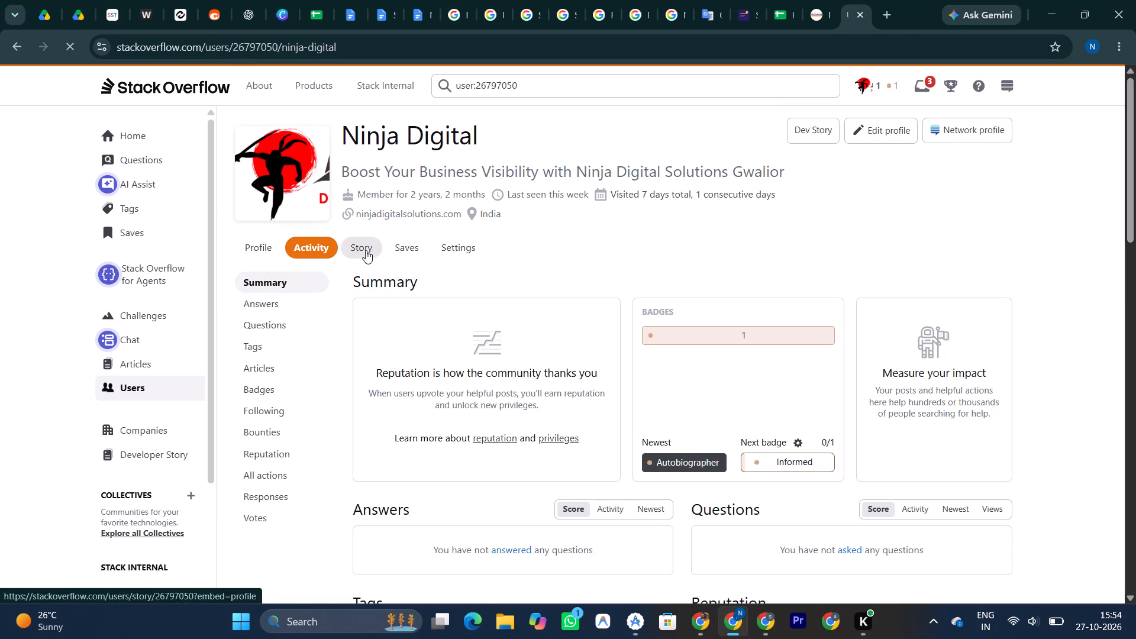
left_click(299, 257)
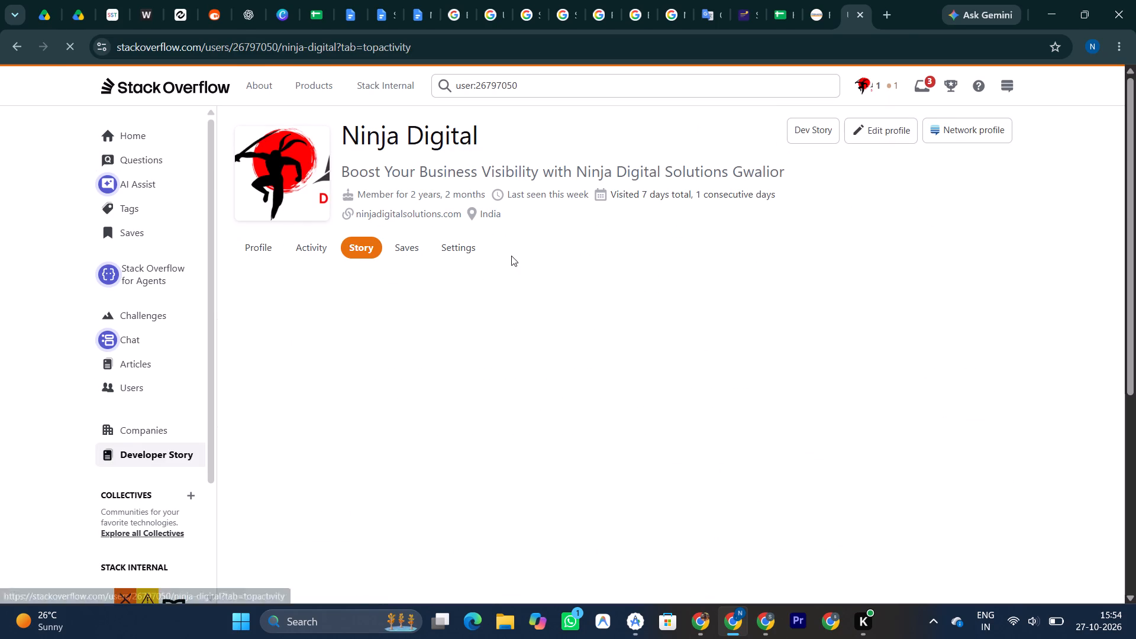
scroll(638, 272, "down", 9)
scroll(346, 277, "down", 9)
scroll(346, 277, "up", 16)
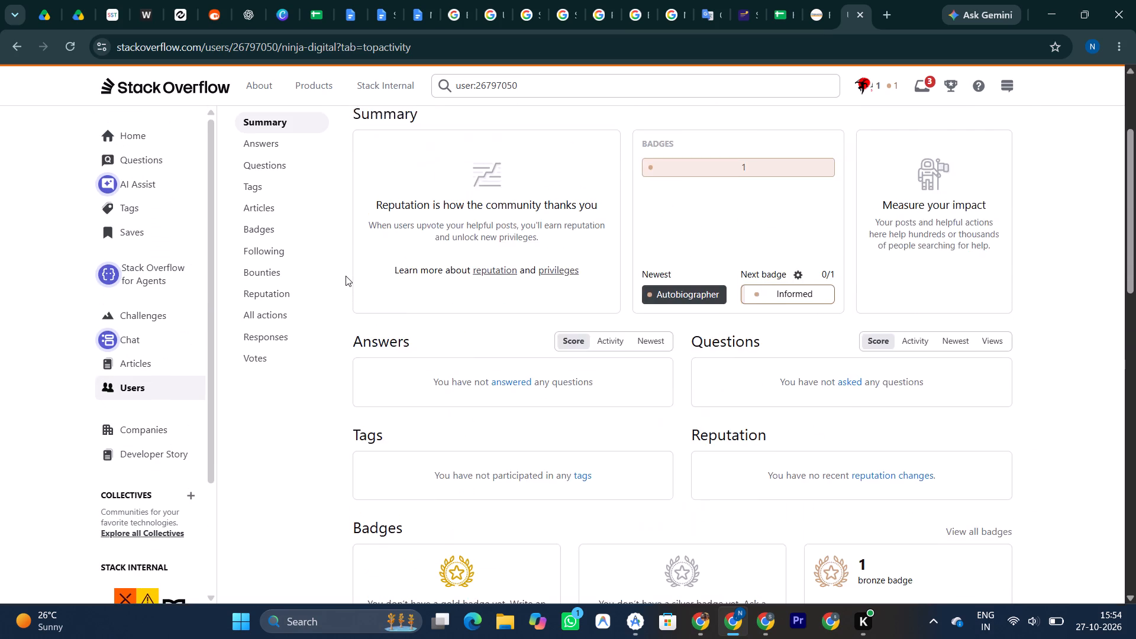
scroll(346, 276, "up", 7)
scroll(117, 288, "up", 8)
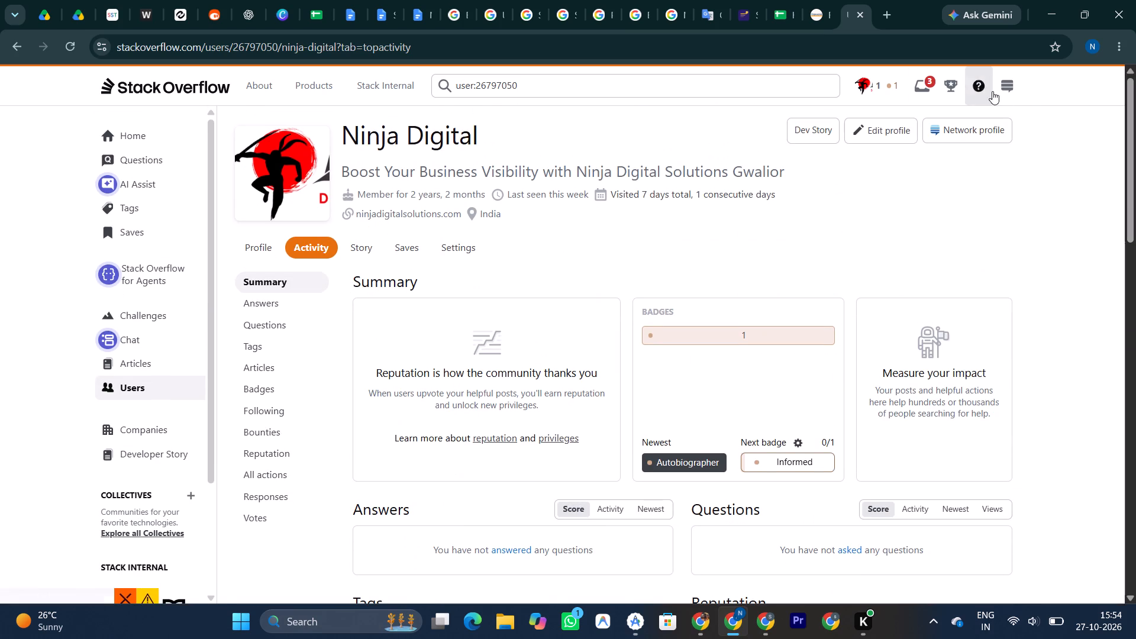
Open the Ninja Digital profile for editing and examine its public information, About me text, website link and private information.
left_click(887, 73)
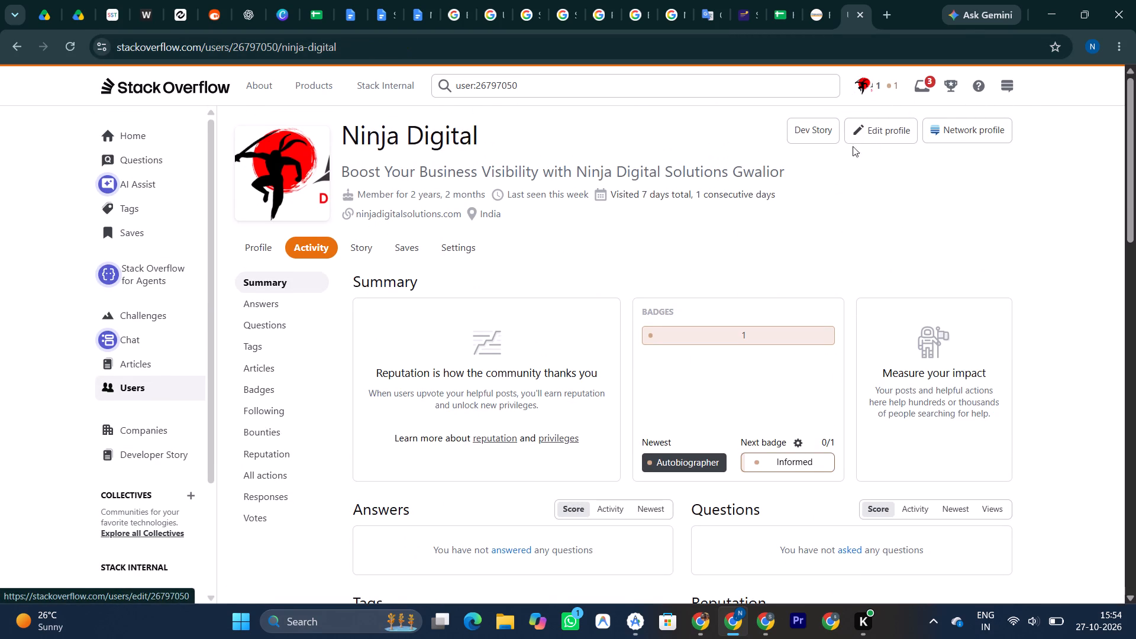
left_click(831, 138)
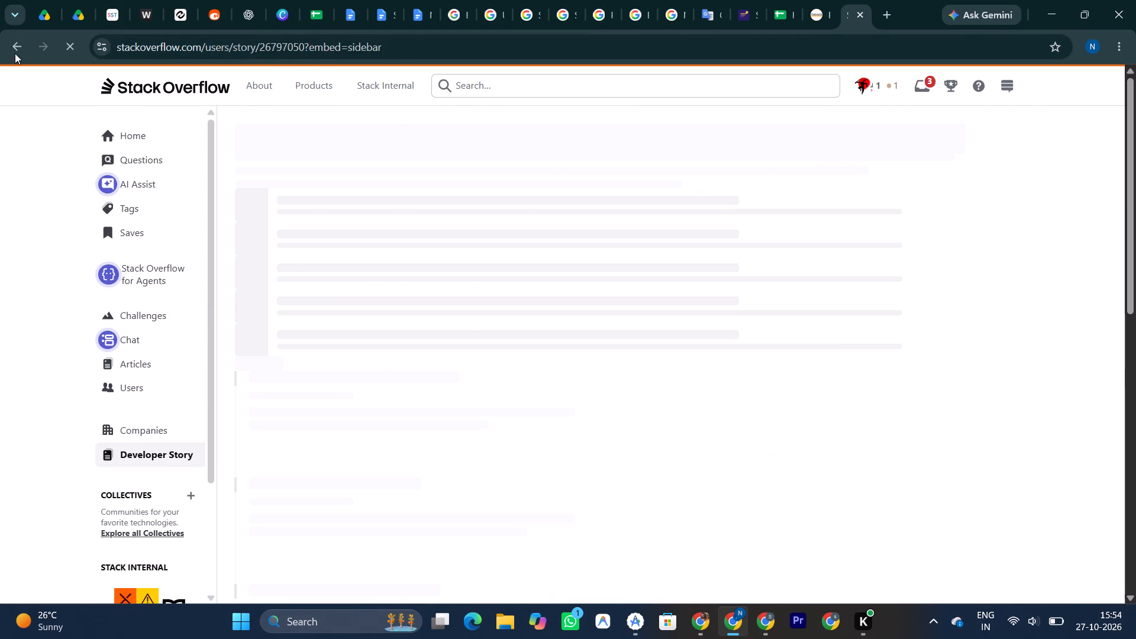
left_click(11, 46)
left_click(876, 138)
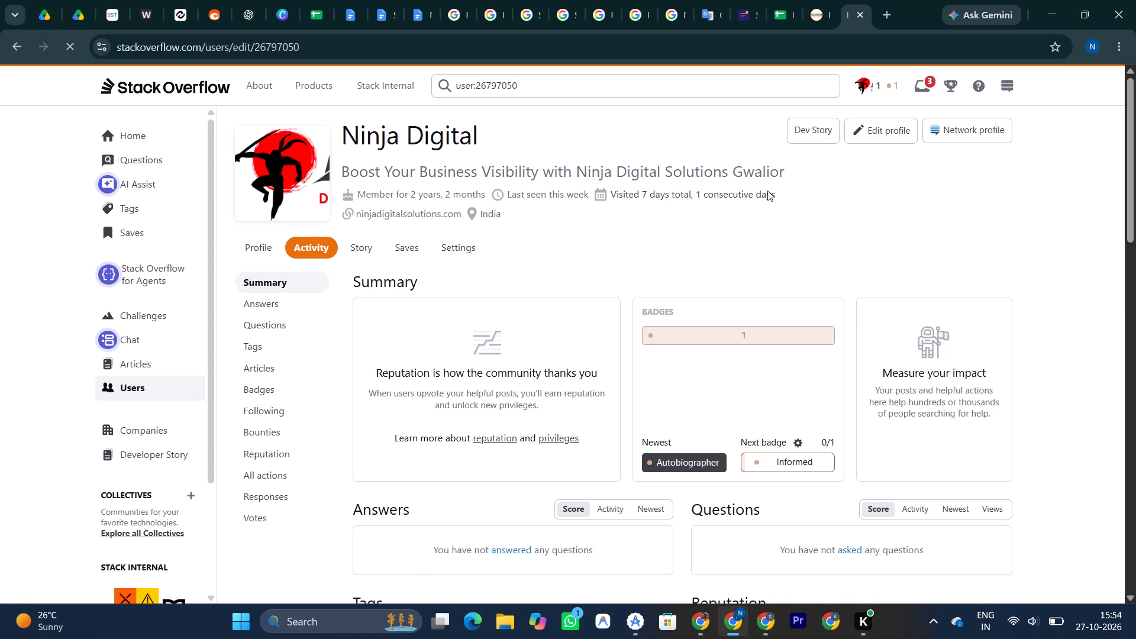
scroll(644, 240, "down", 3)
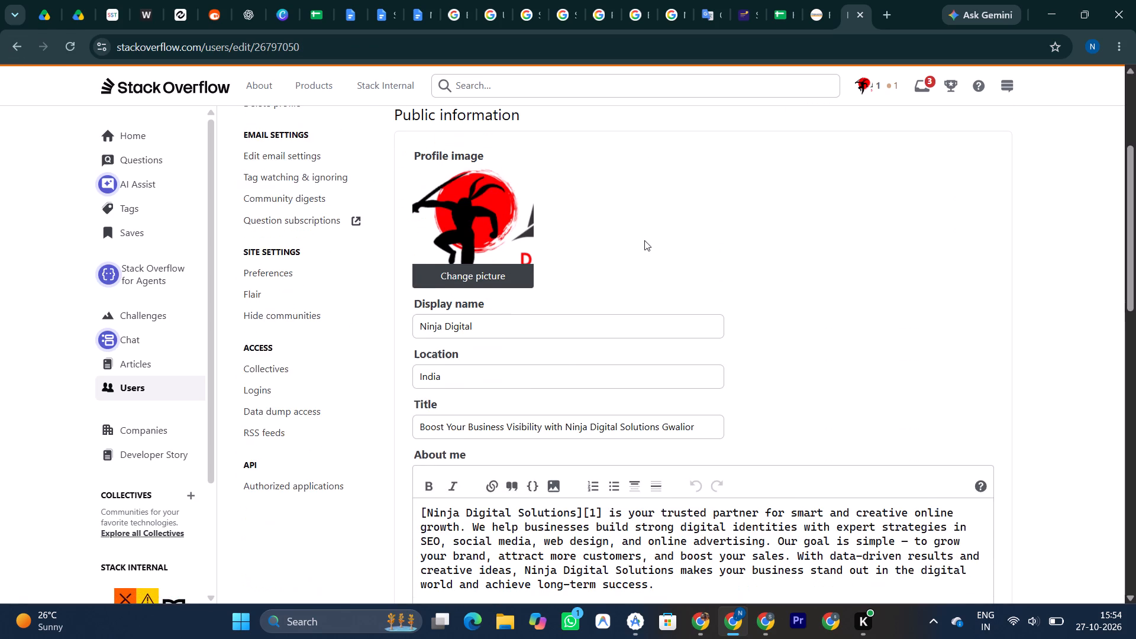
scroll(644, 240, "down", 2)
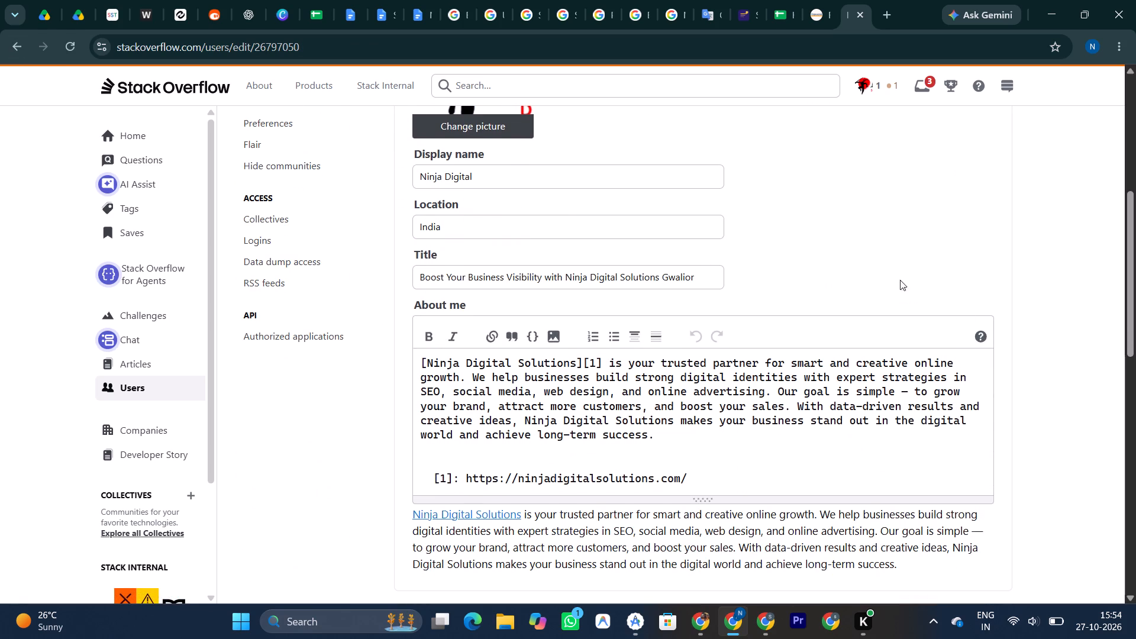
scroll(882, 272, "down", 2)
scroll(882, 272, "up", 1)
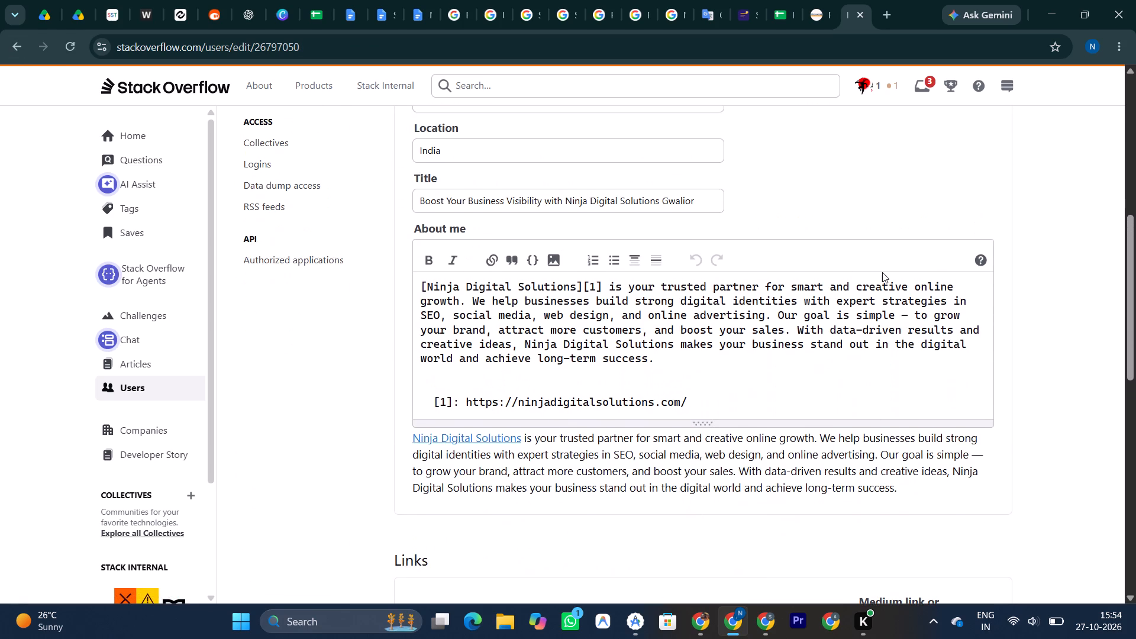
scroll(882, 272, "down", 5)
scroll(882, 272, "up", 2)
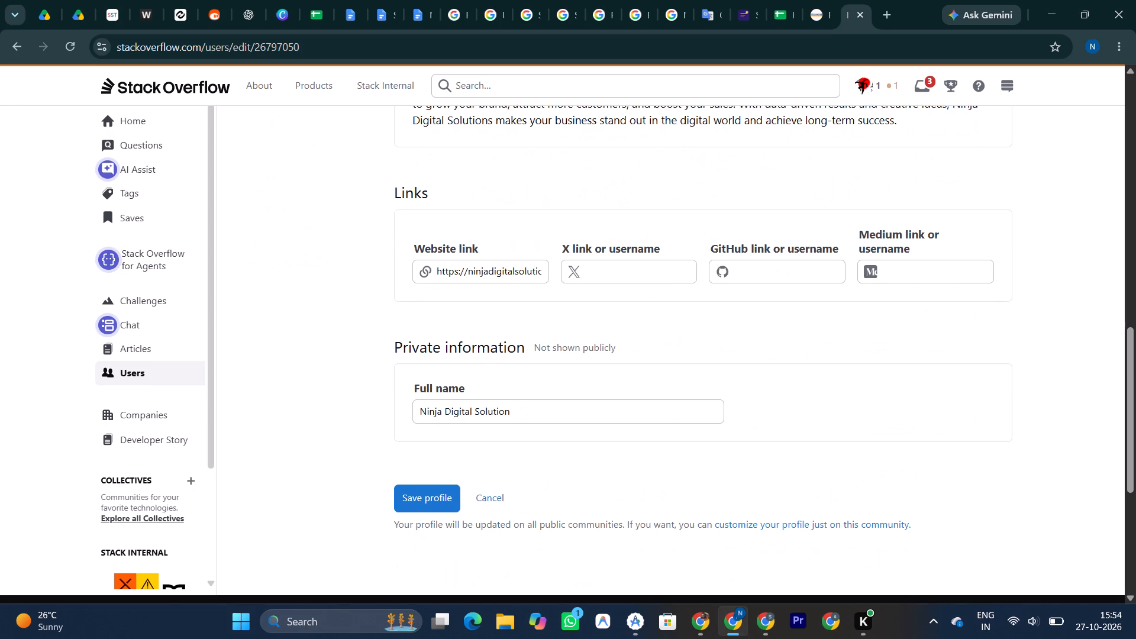
scroll(882, 272, "up", 3)
scroll(882, 272, "down", 8)
Save the Ninja Digital profile on Stack Overflow.
left_click(448, 282)
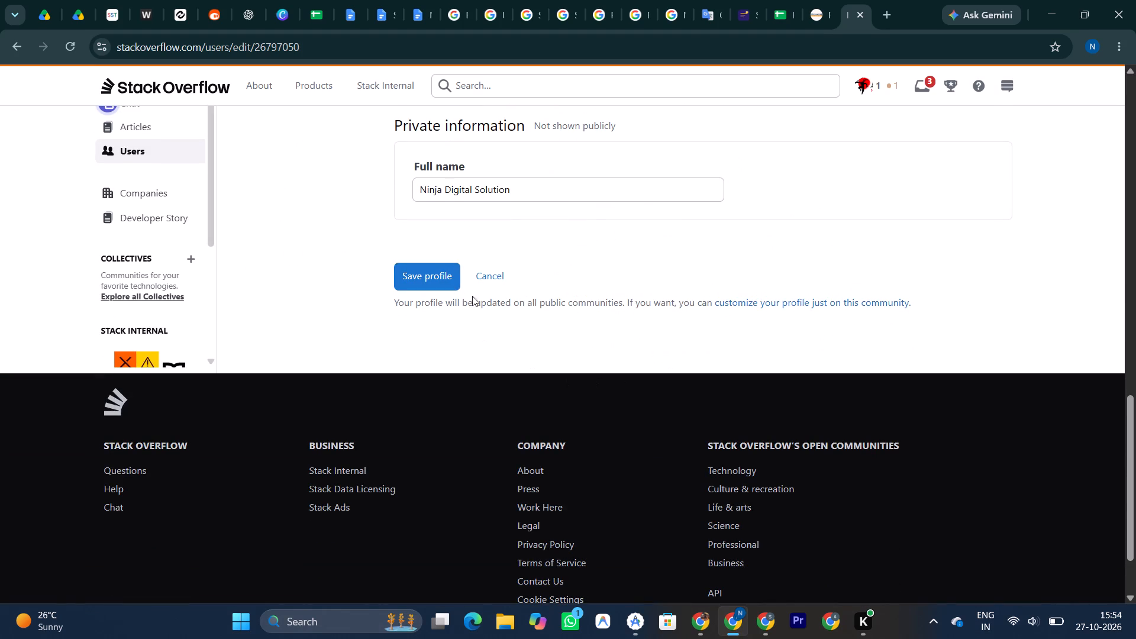
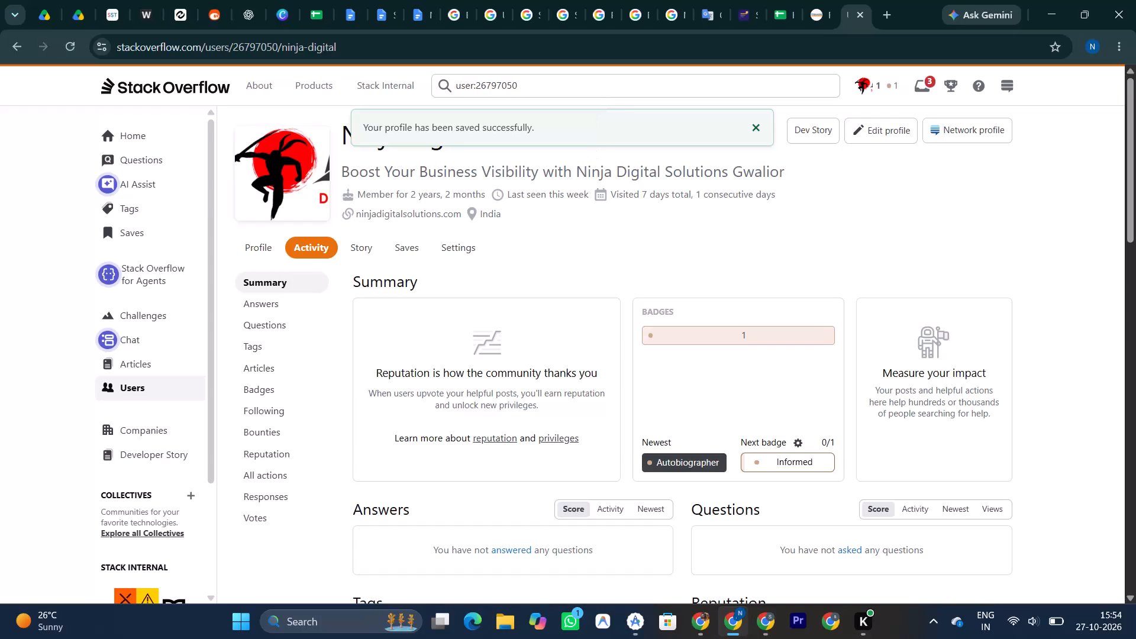
Reopen the profile for editing and set the display name to "Ninja Digital Solutions", copied from the Google business listing.
left_click(885, 133)
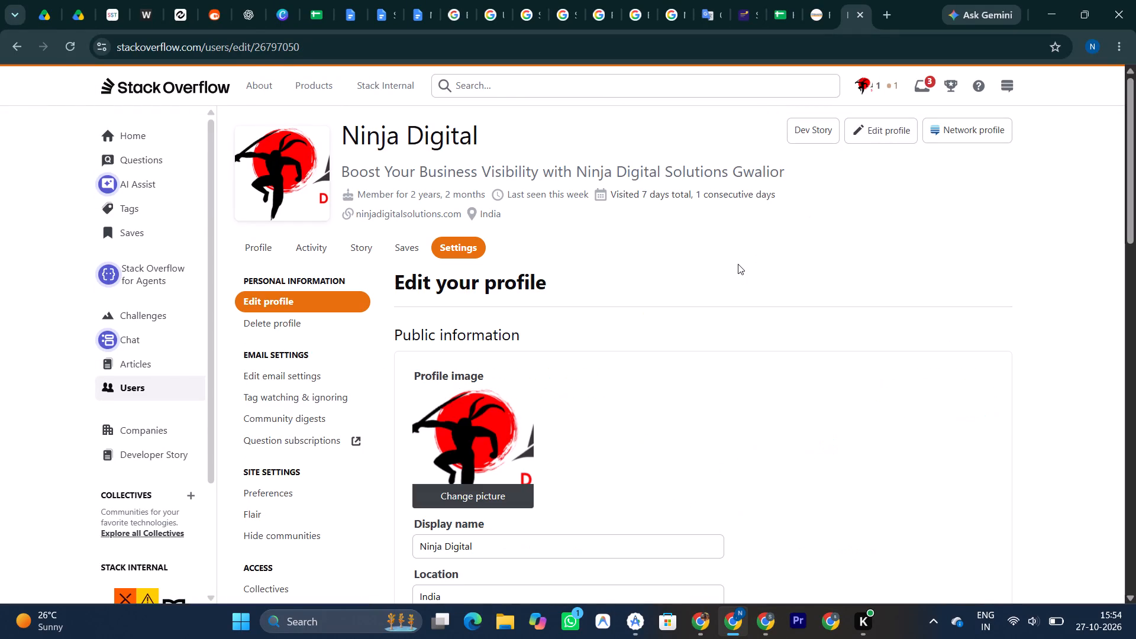
scroll(534, 259, "down", 3)
triple_click(489, 327)
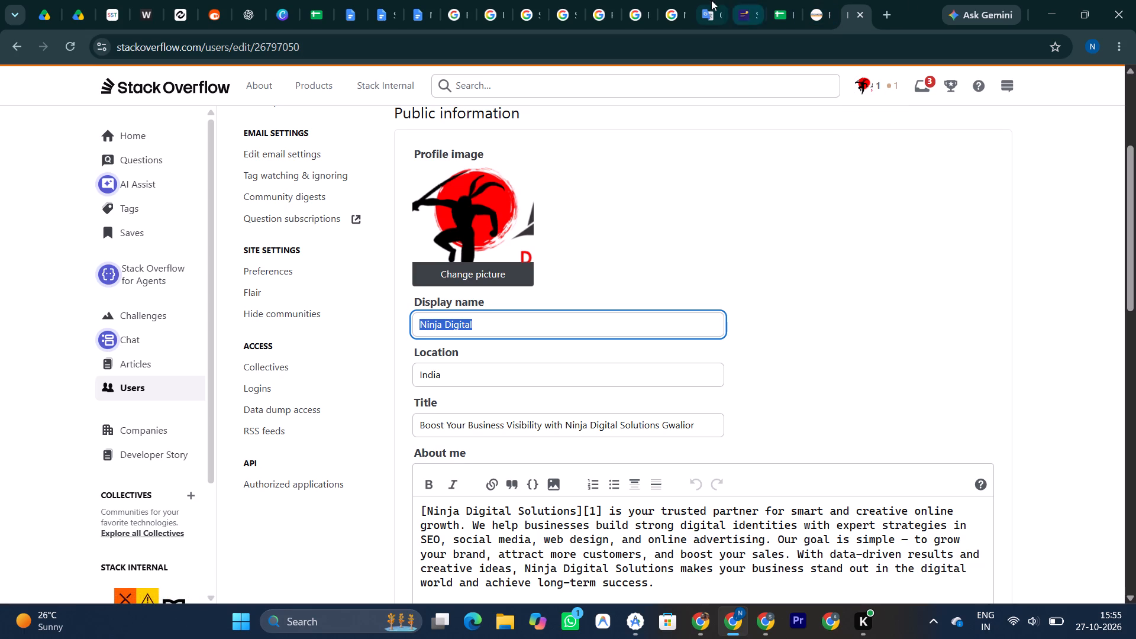
left_click(686, 0)
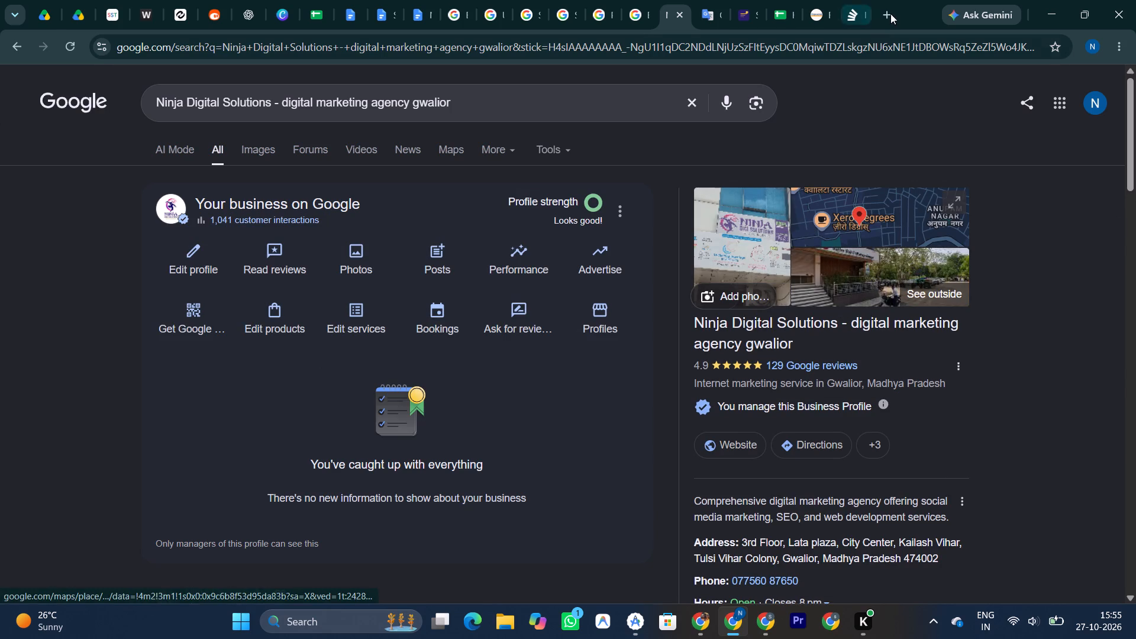
left_click(853, 0)
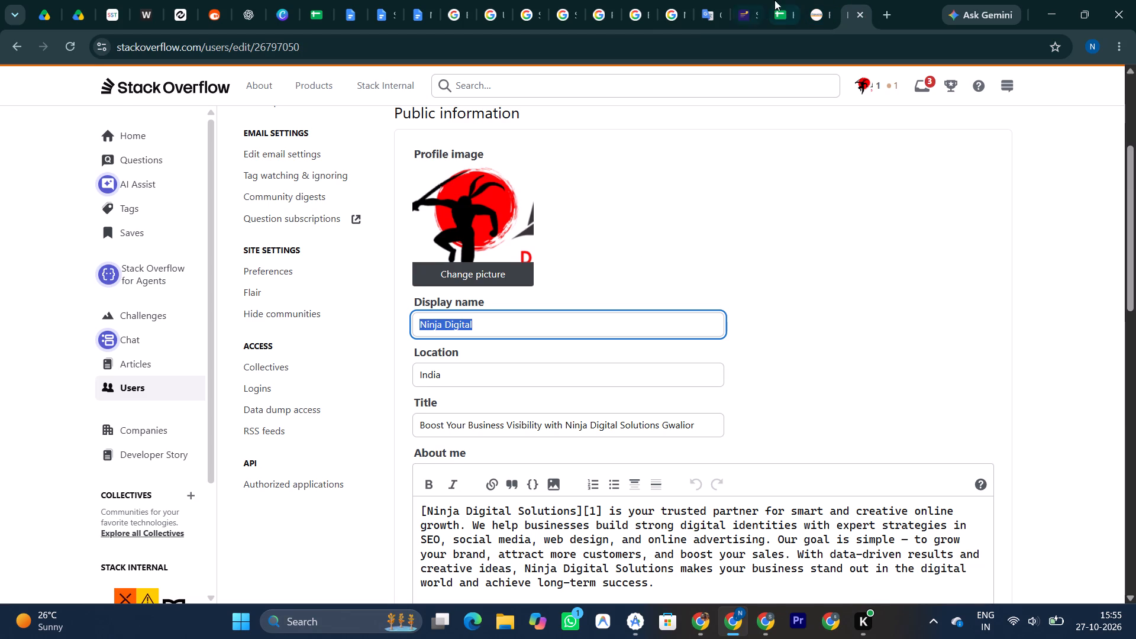
left_click(676, 0)
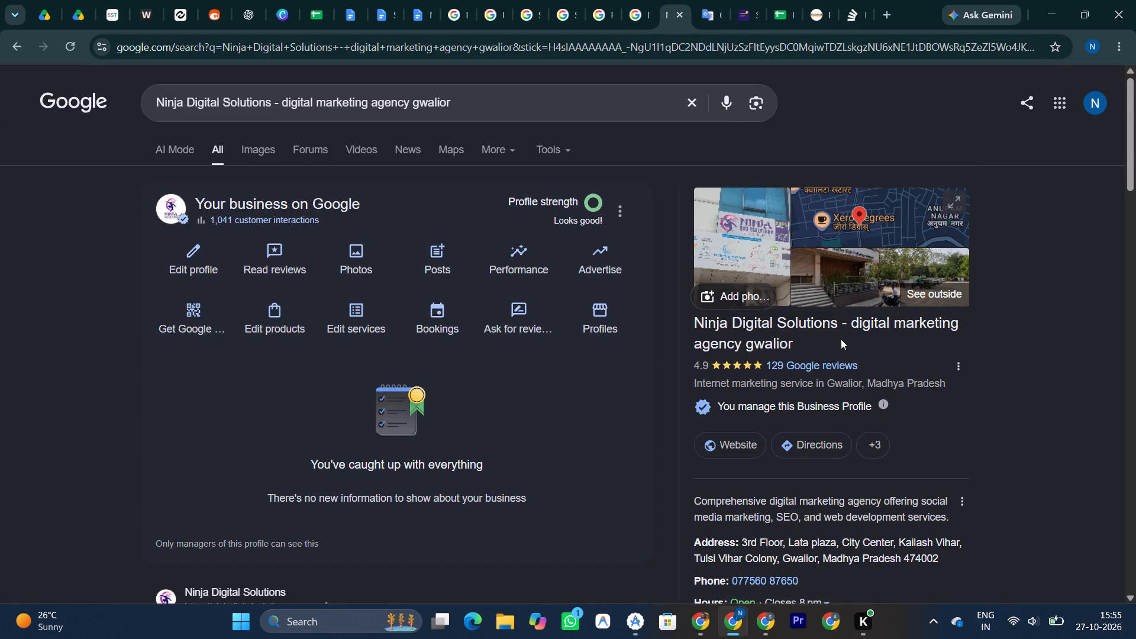
left_click_drag(837, 325, 693, 322)
key("ctrl+c")
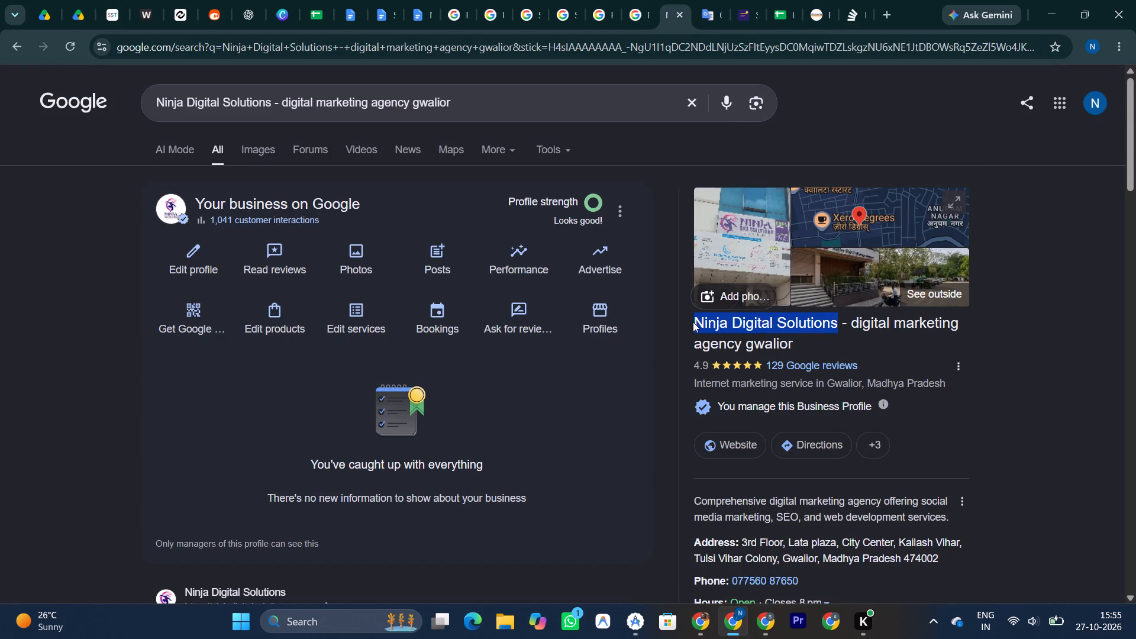
left_click(845, 0)
key("ctrl+v")
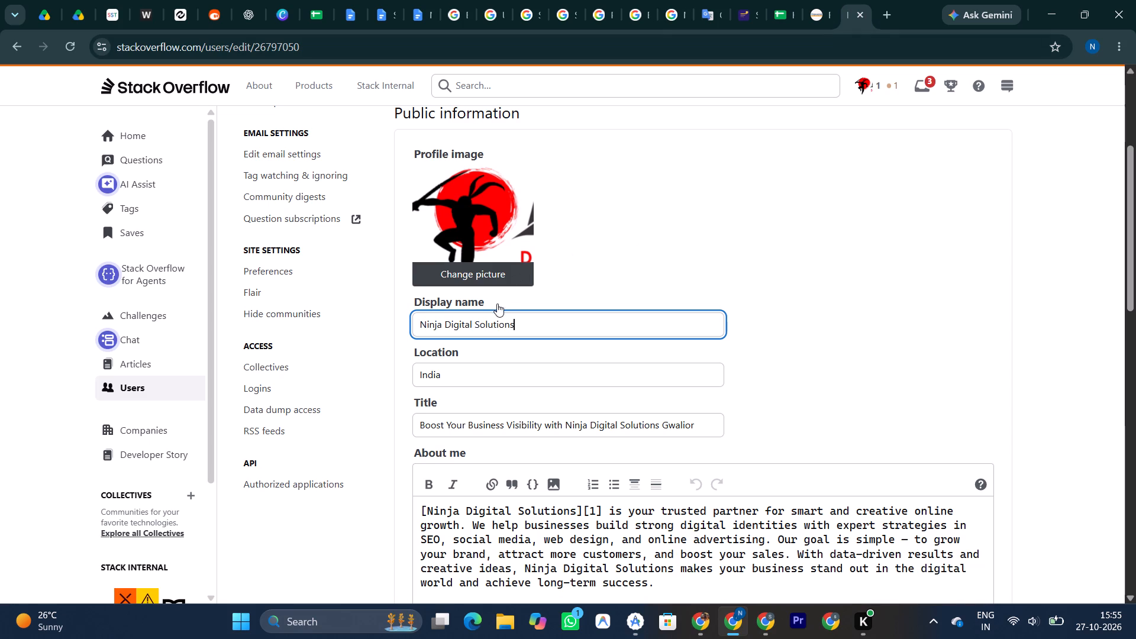
Replace the profile title with "Ninja Digital Solutions | Performance marketing agency", copied from the October 2026 Profile section of the Ninja DS Off-page Content document.
left_click(516, 379)
triple_click(647, 429)
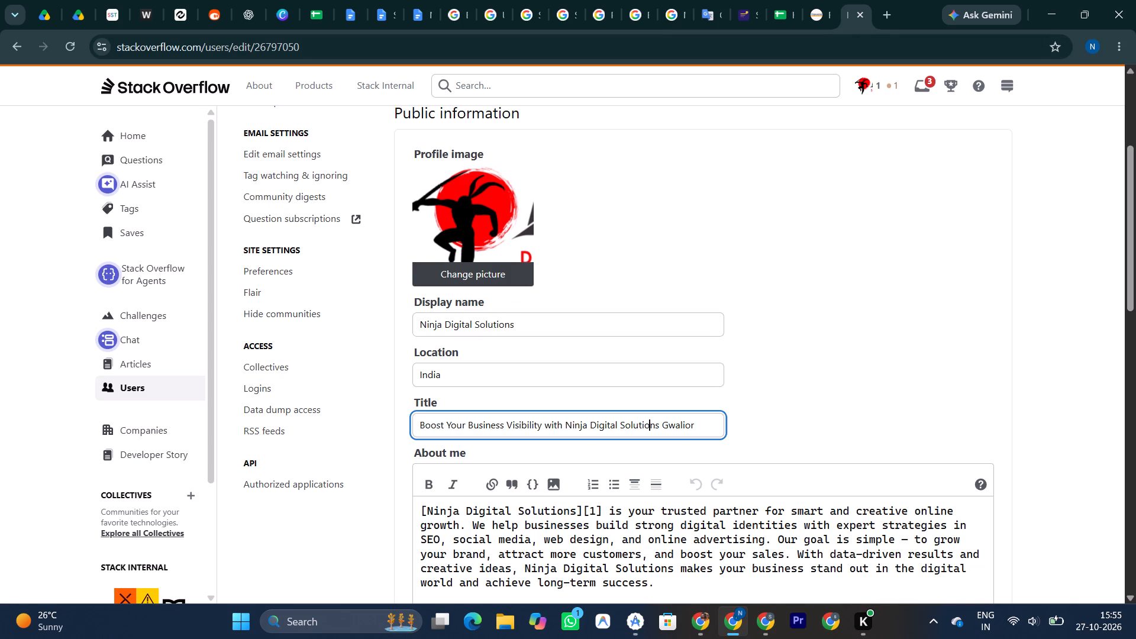
left_click(432, 0)
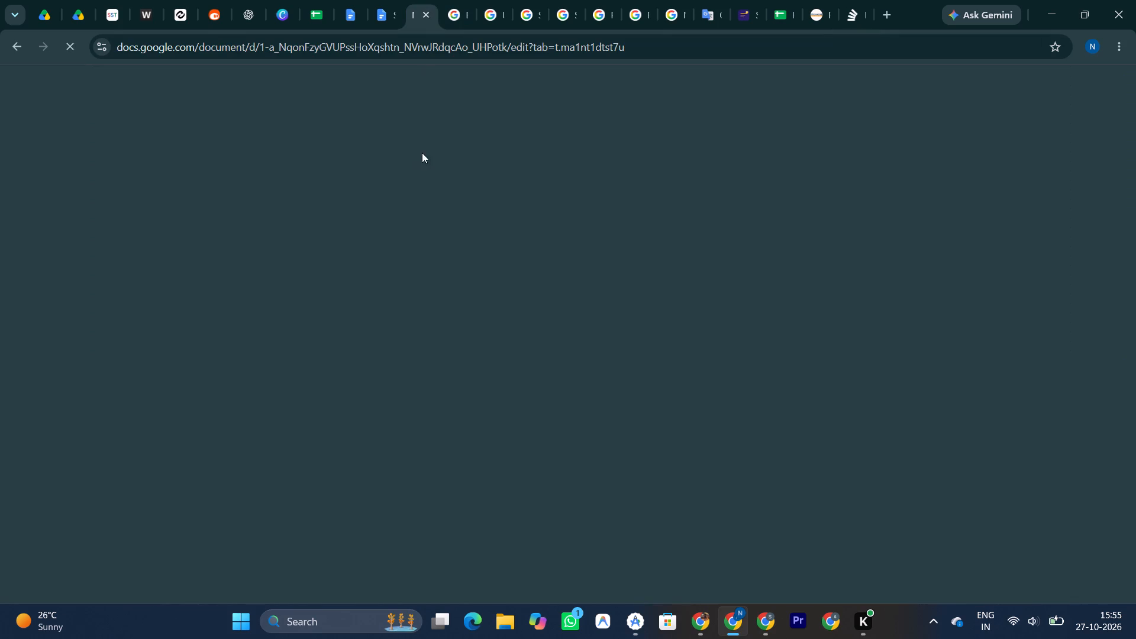
left_click(383, 0)
left_click(355, 0)
left_click(415, 0)
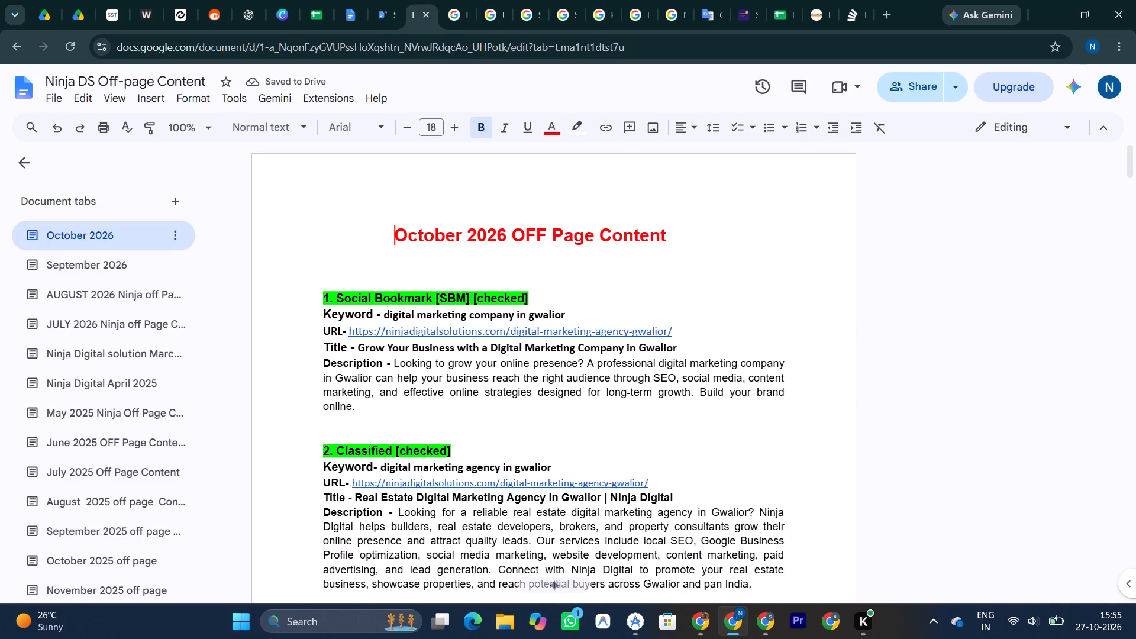
scroll(418, 267, "down", 7)
scroll(418, 267, "up", 3)
scroll(418, 267, "down", 6)
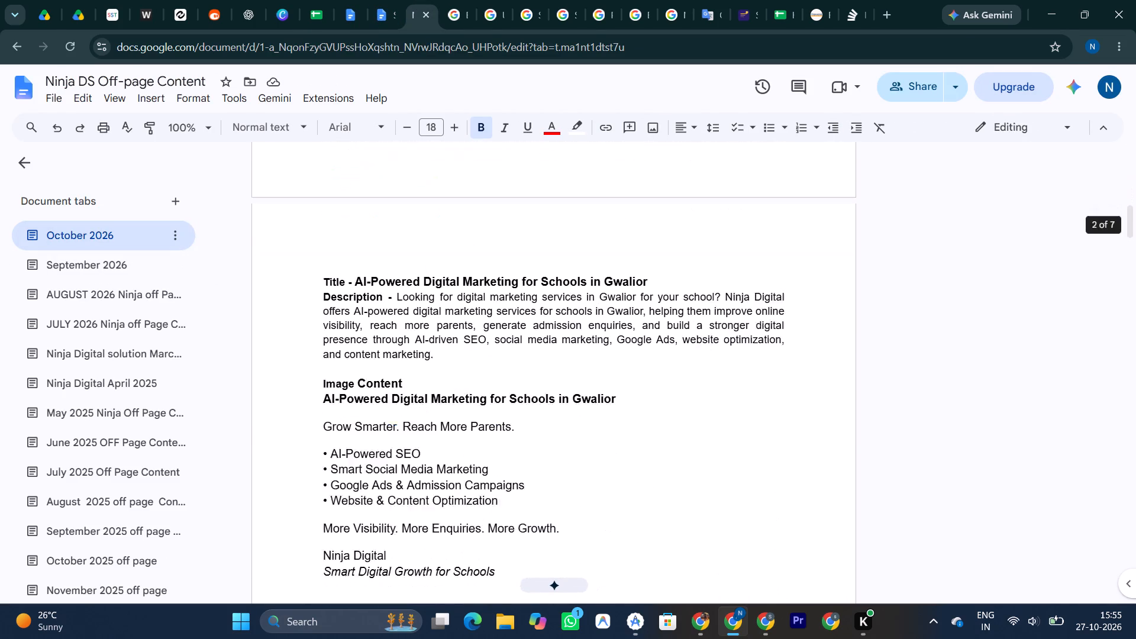
scroll(418, 267, "down", 5)
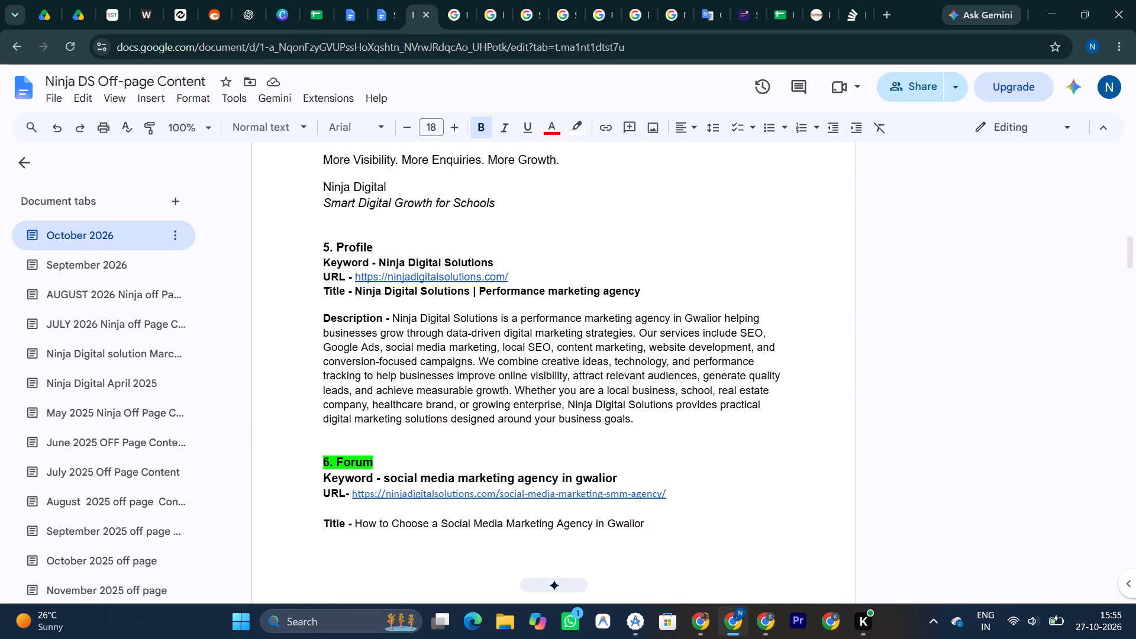
left_click_drag(653, 296, 359, 289)
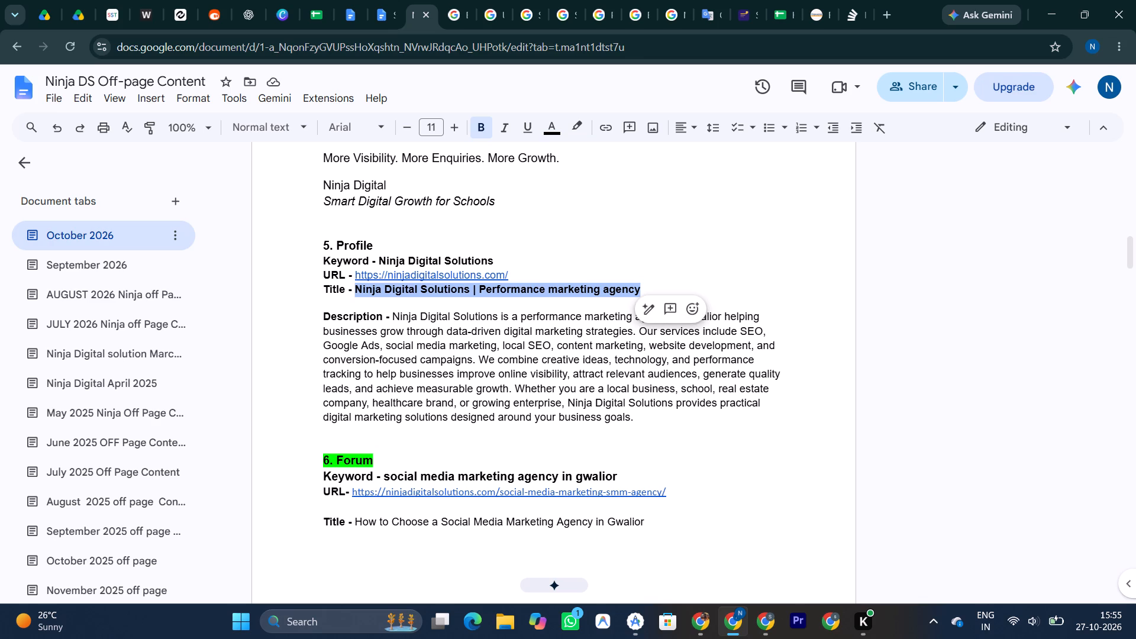
key("ctrl+c")
left_click(835, 0)
left_click(845, 0)
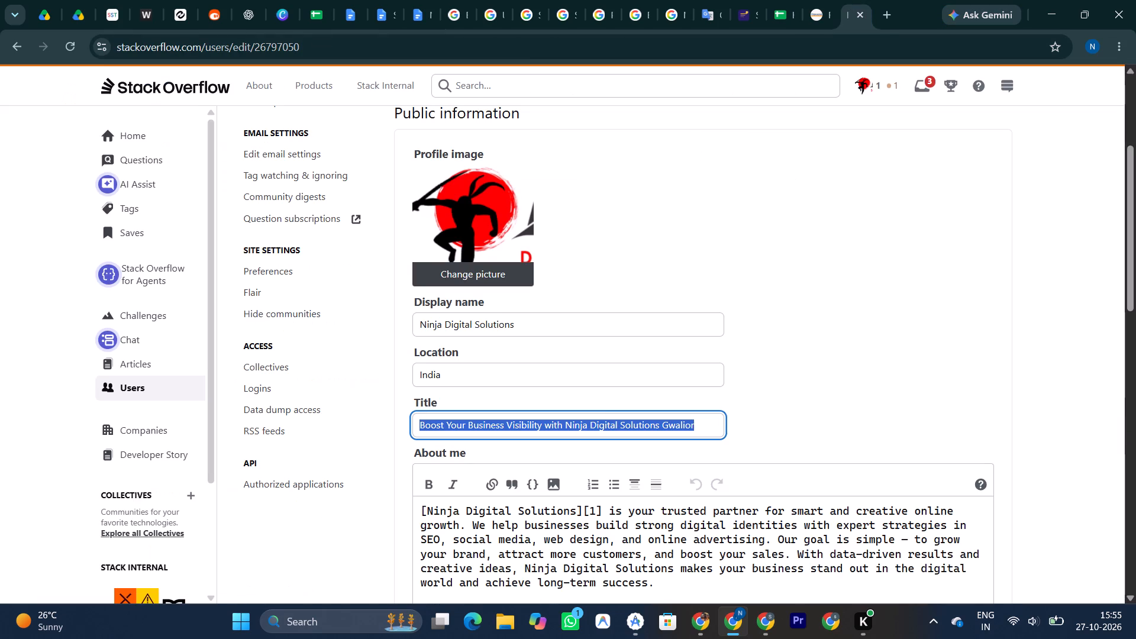
key("ctrl+v")
Replace the whole About me text with the Profile description from the off-page content document, and remove the stray leading space and trailing line.
scroll(712, 348, "down", 2)
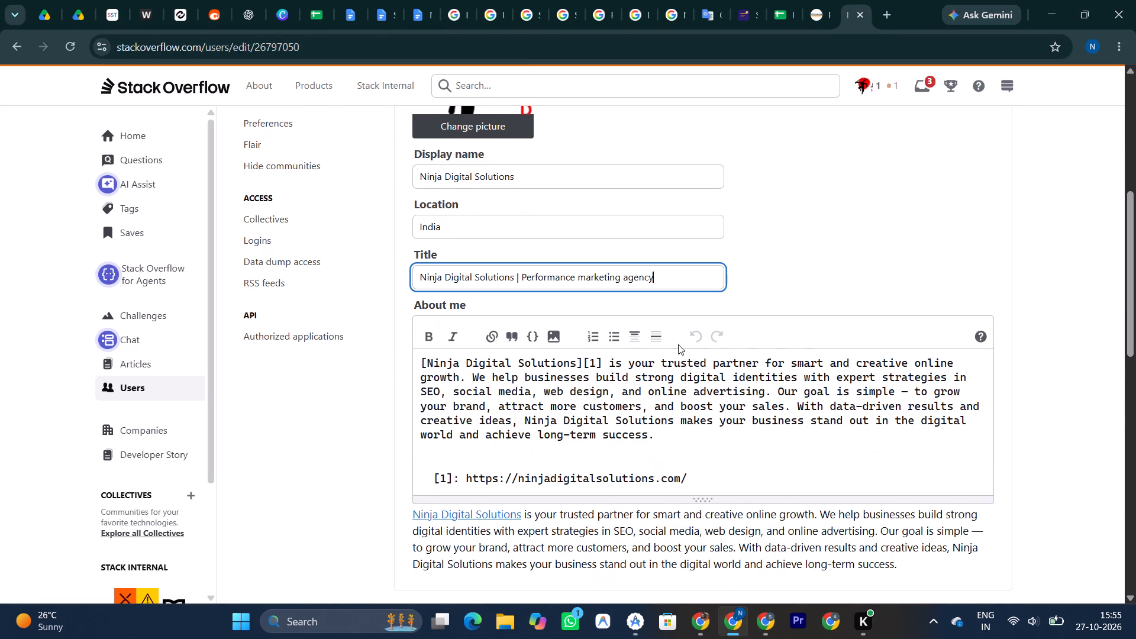
left_click_drag(687, 475, 490, 413)
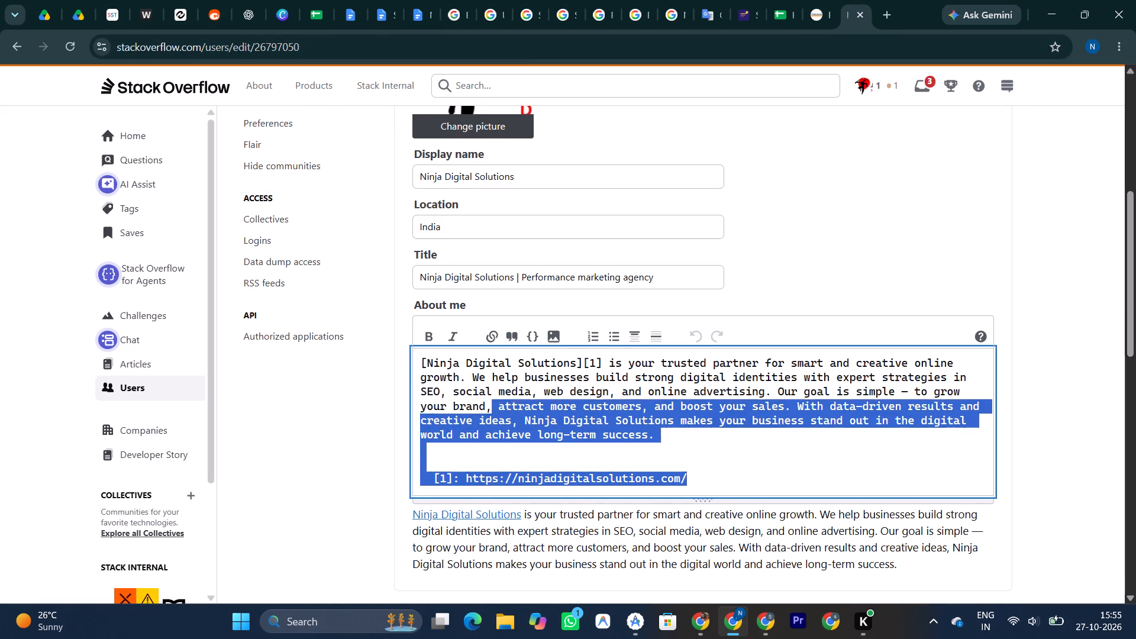
left_click_drag(490, 413, 408, 361)
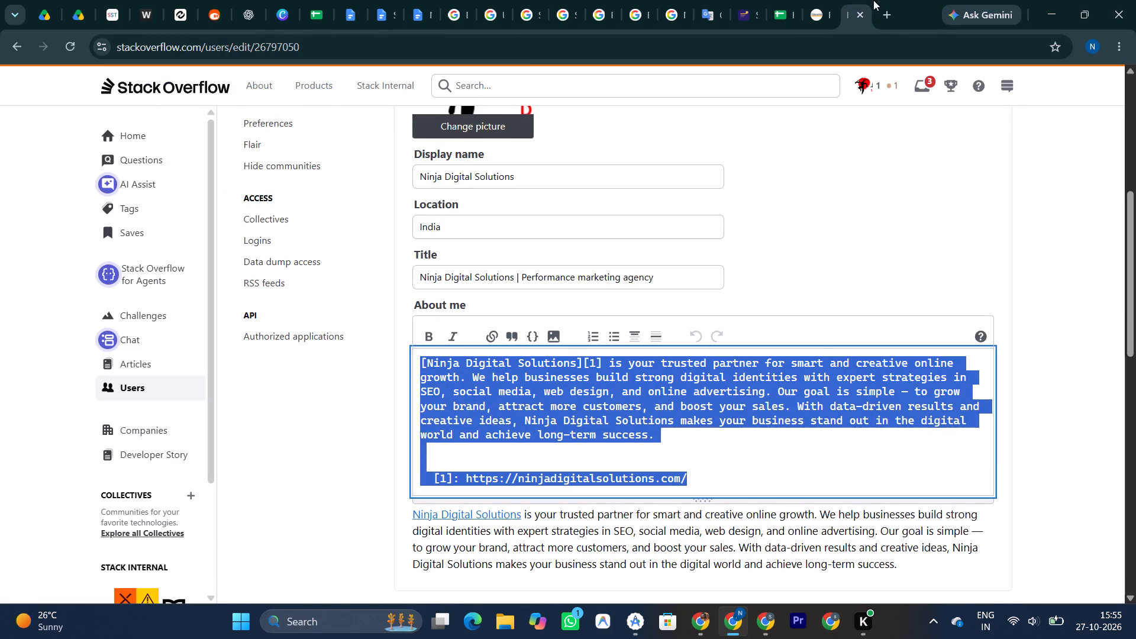
left_click(412, 0)
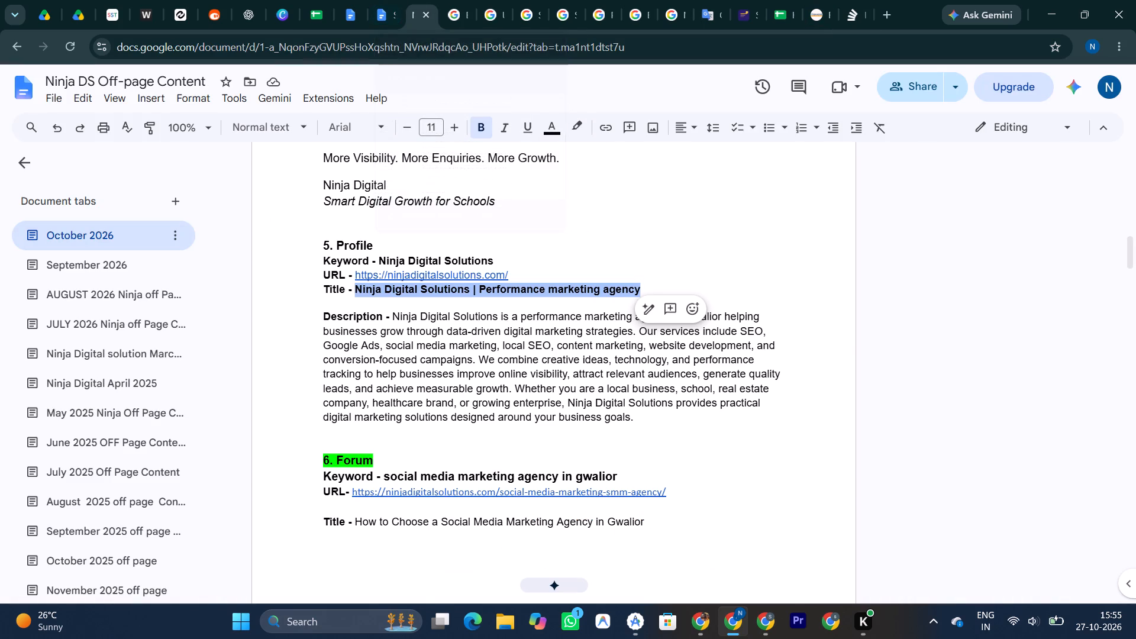
left_click_drag(390, 315, 570, 381)
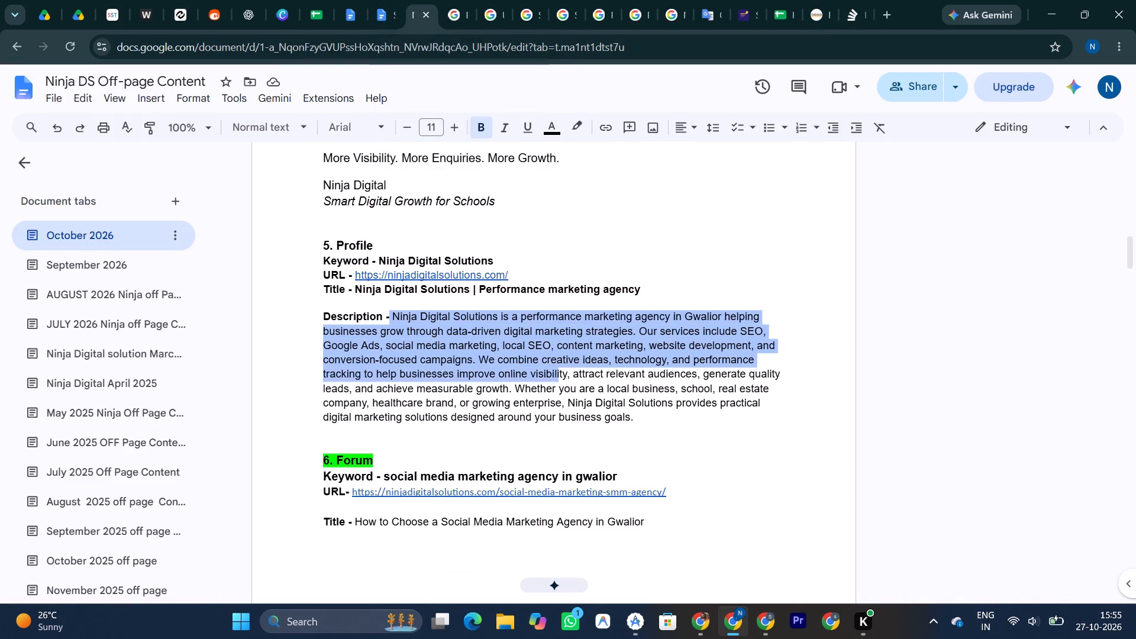
left_click_drag(570, 381, 648, 420)
key("ctrl+c")
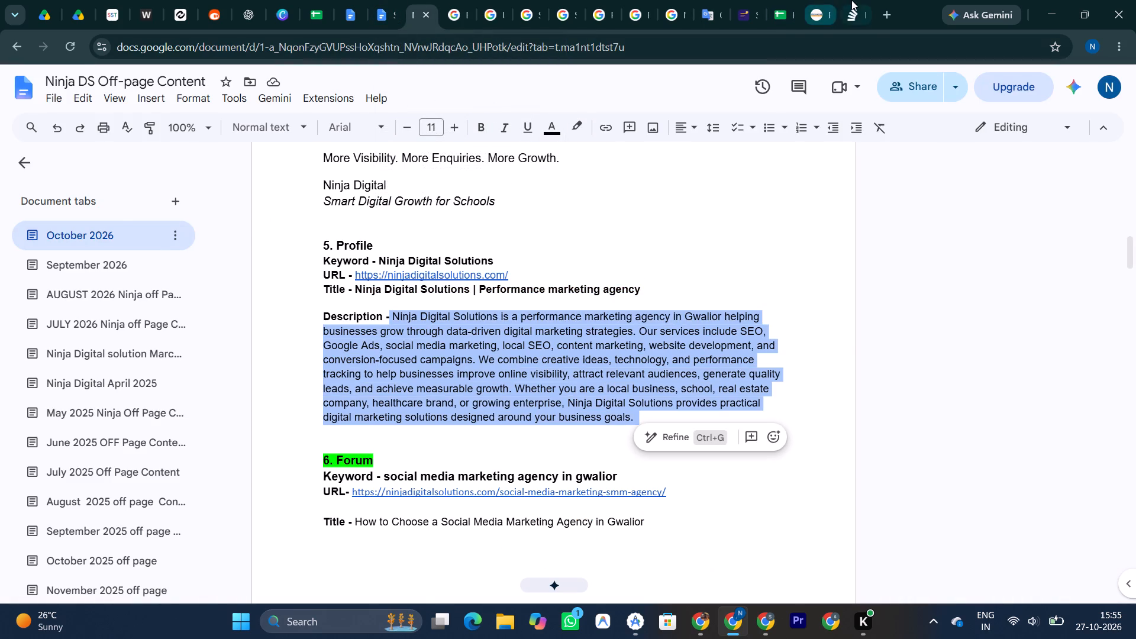
left_click(851, 0)
key("ctrl+v")
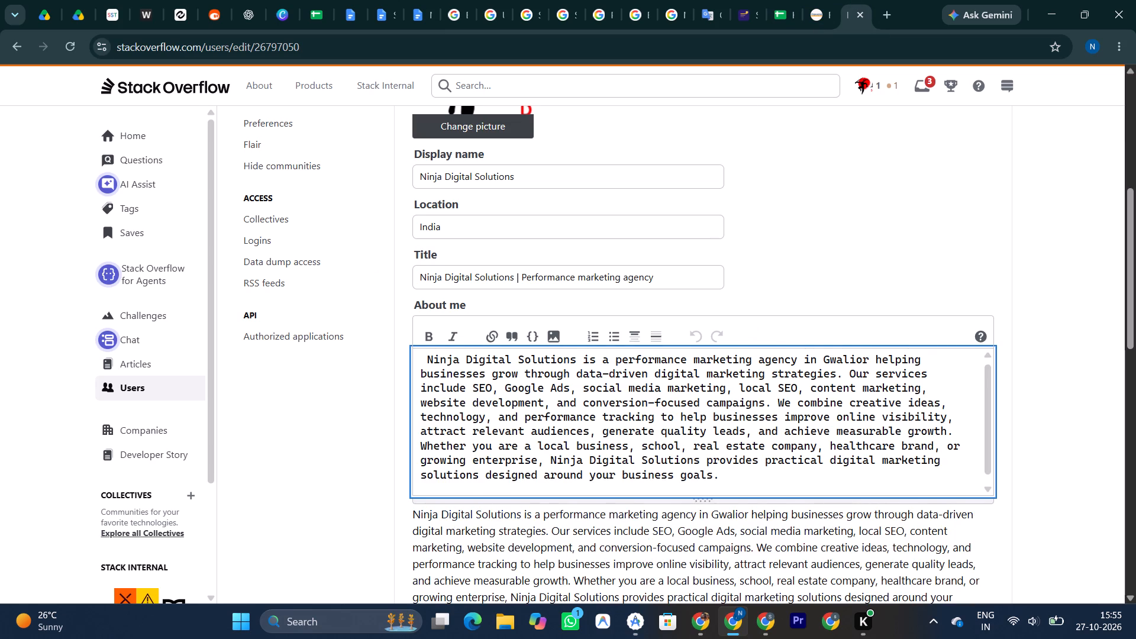
key("BackSpace")
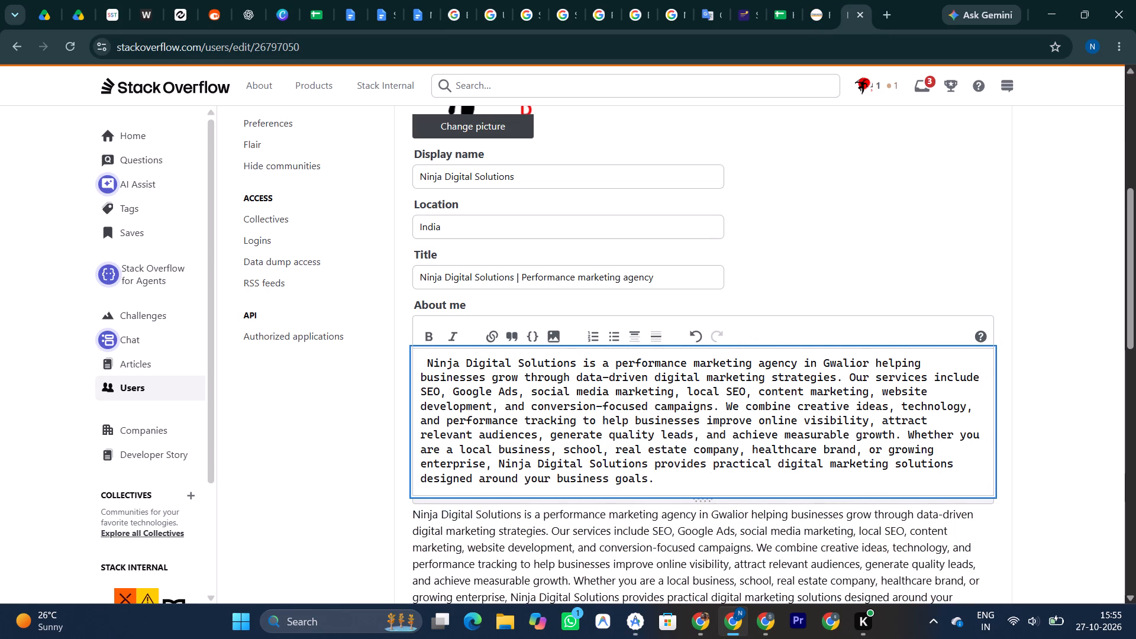
left_click(427, 364)
key("BackSpace")
key("BackSpace")
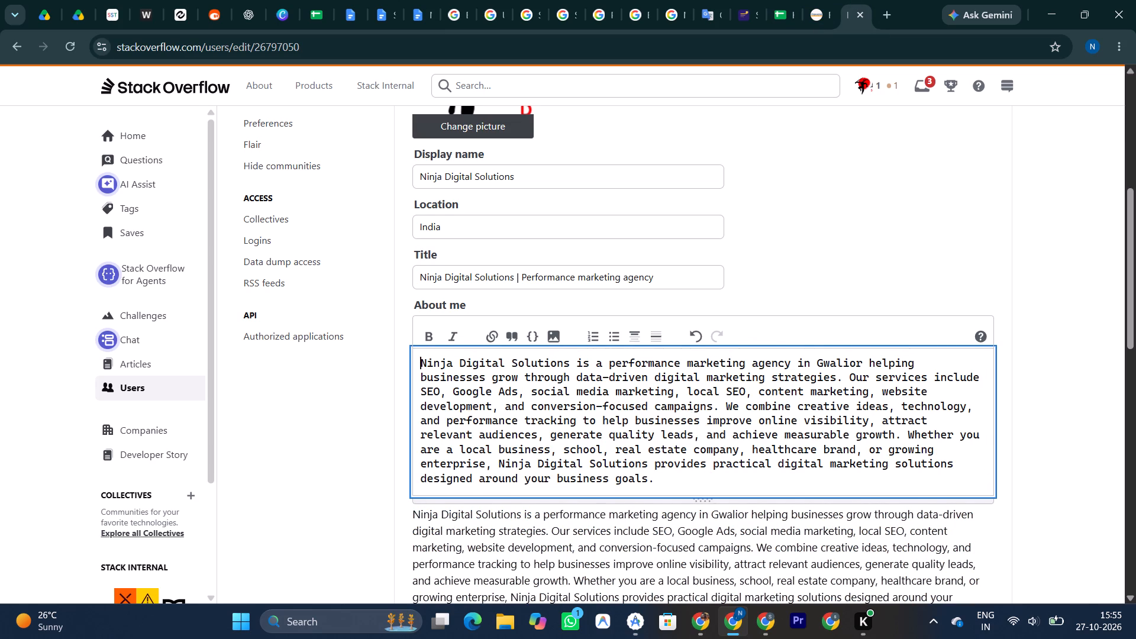
scroll(840, 564, "down", 3)
scroll(841, 571, "up", 1)
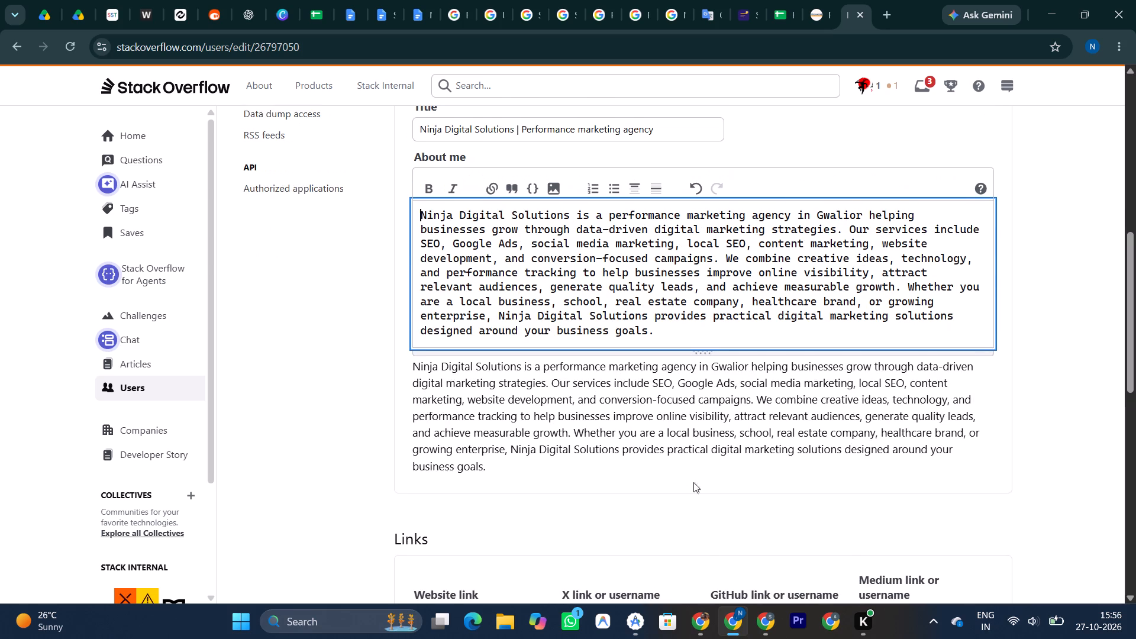
scroll(532, 470, "down", 3)
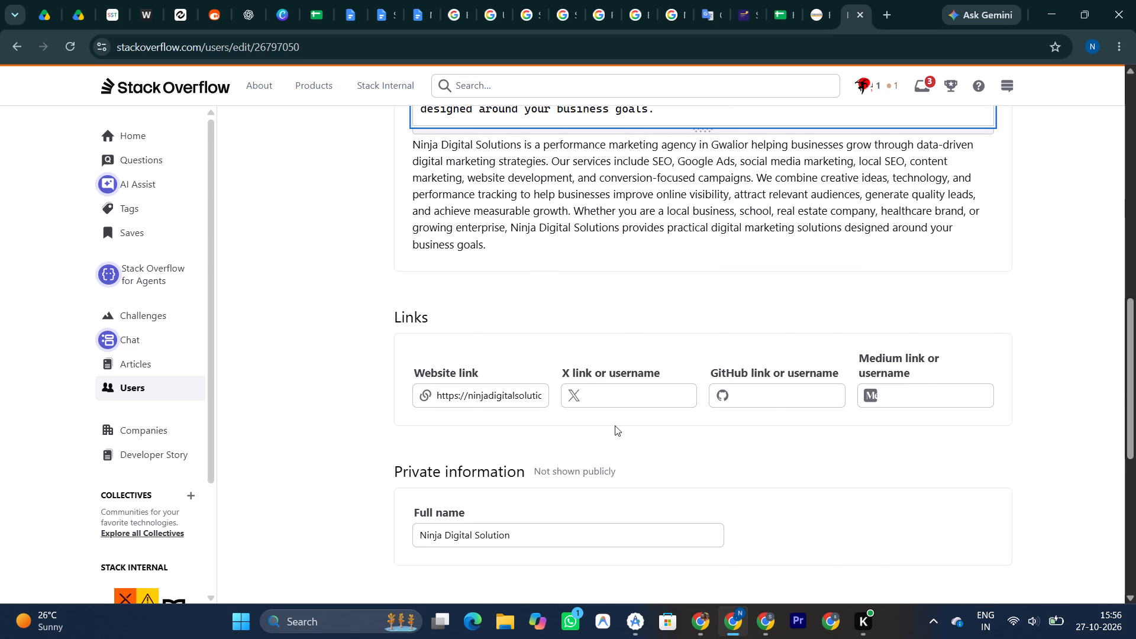
triple_click(531, 396)
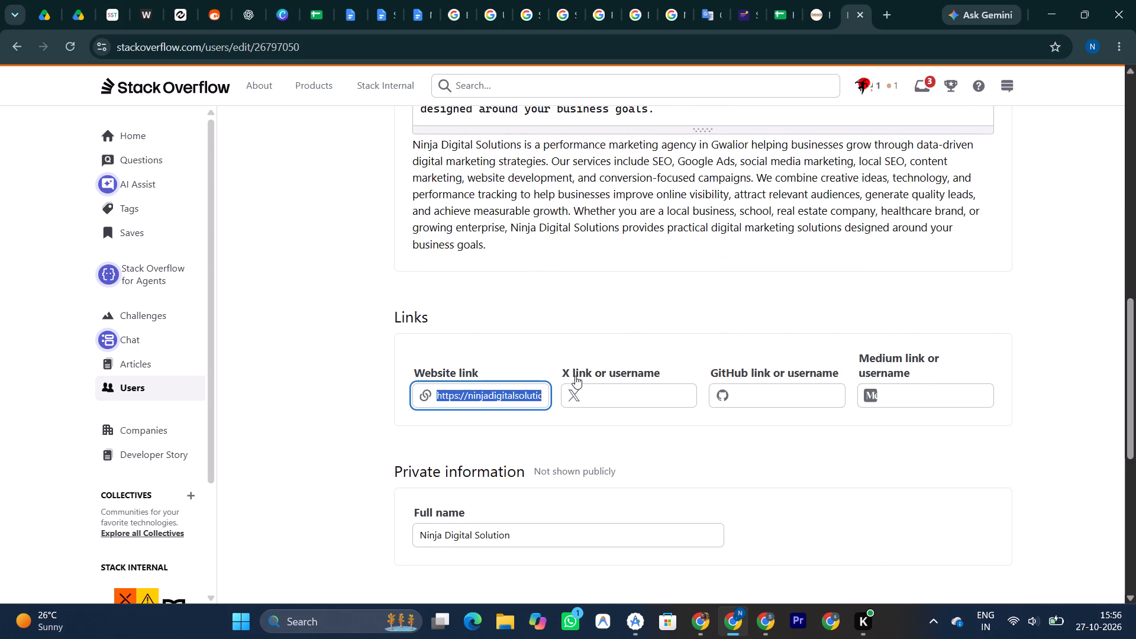
left_click(416, 0)
scroll(435, 325, "up", 1)
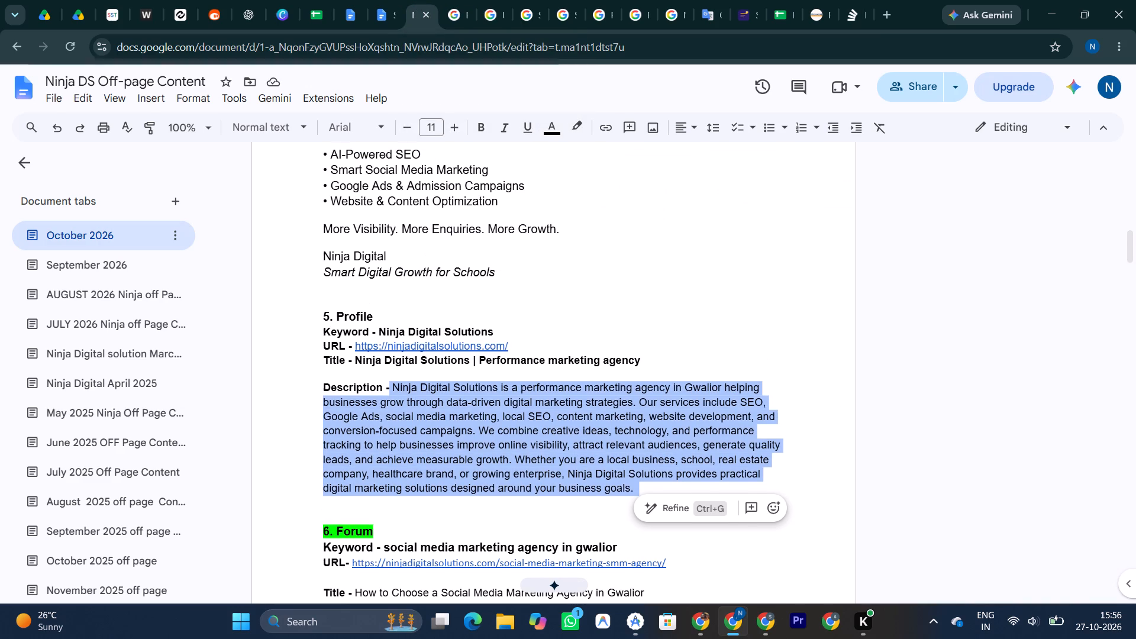
left_click_drag(513, 342, 410, 342)
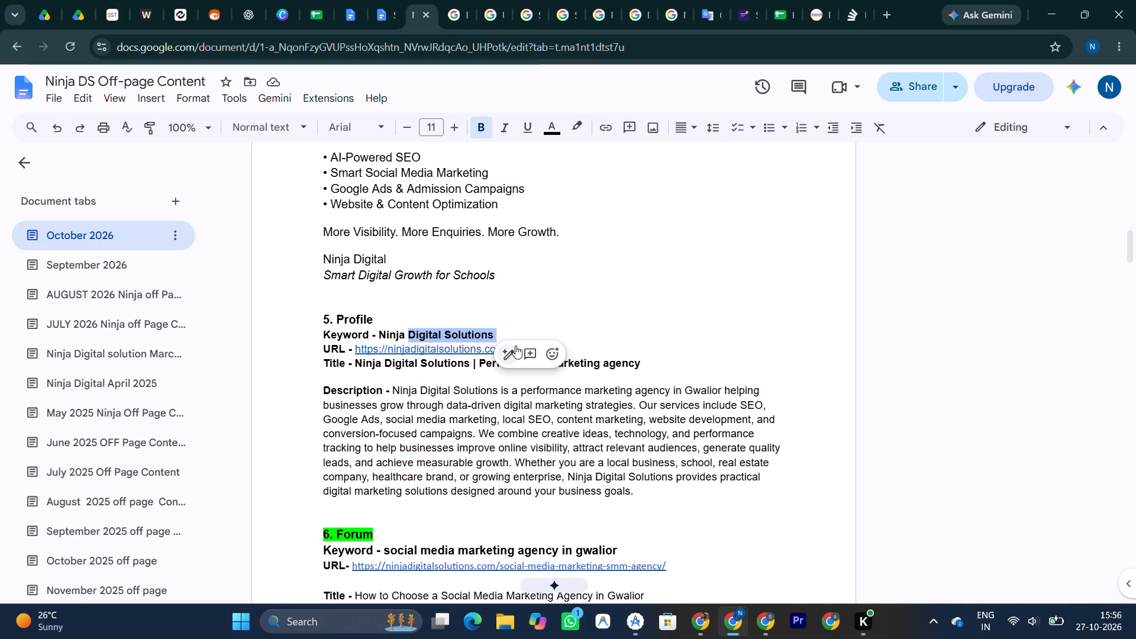
left_click(524, 298)
left_click_drag(512, 350, 362, 351)
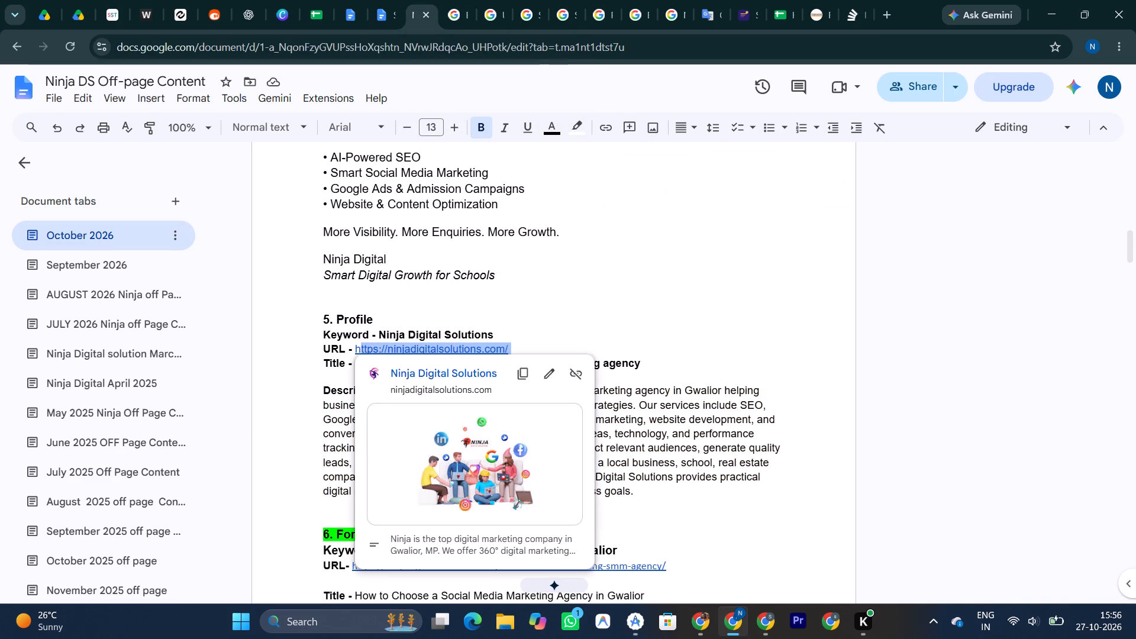
left_click_drag(362, 351, 354, 353)
key("ctrl+c")
left_click(847, 0)
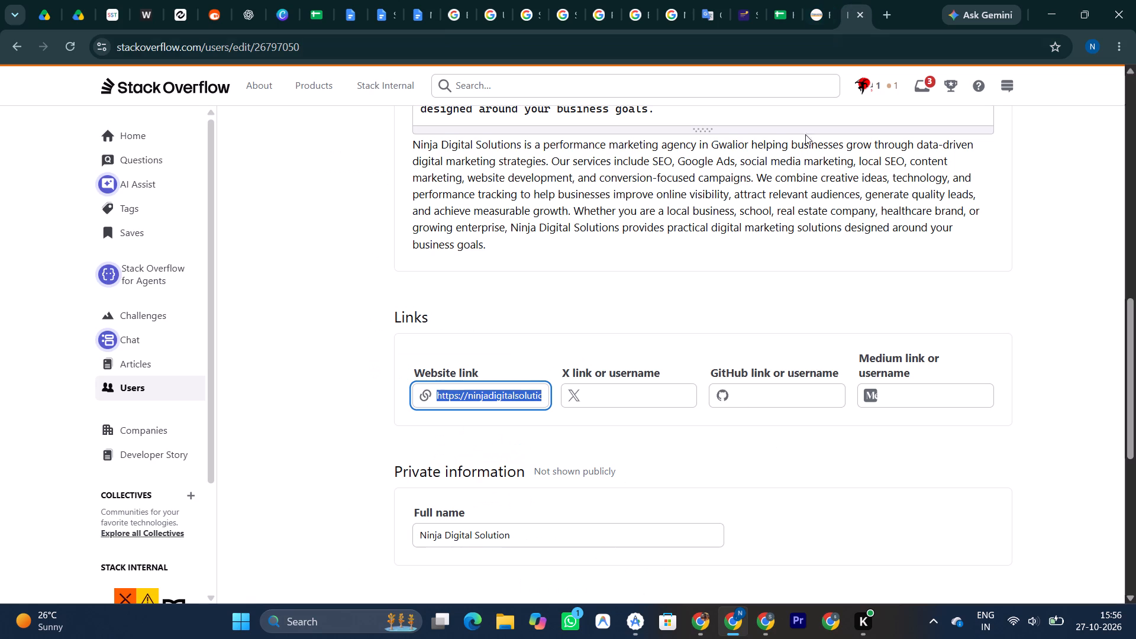
key("ctrl+v")
left_click(545, 331)
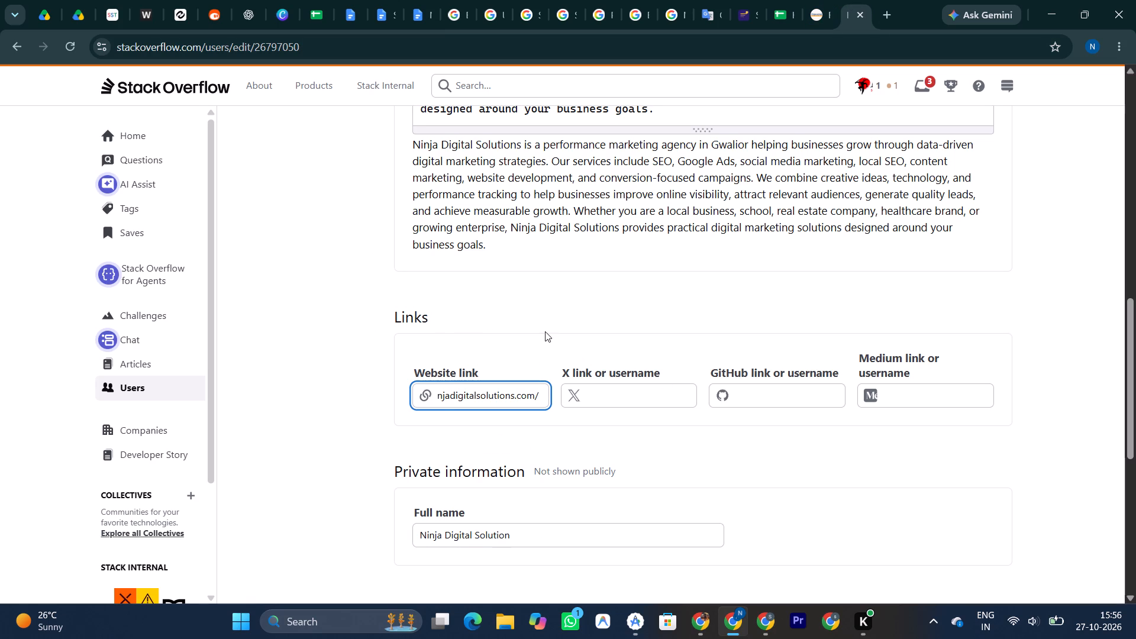
Save the updated Stack Overflow profile.
scroll(543, 431, "down", 2)
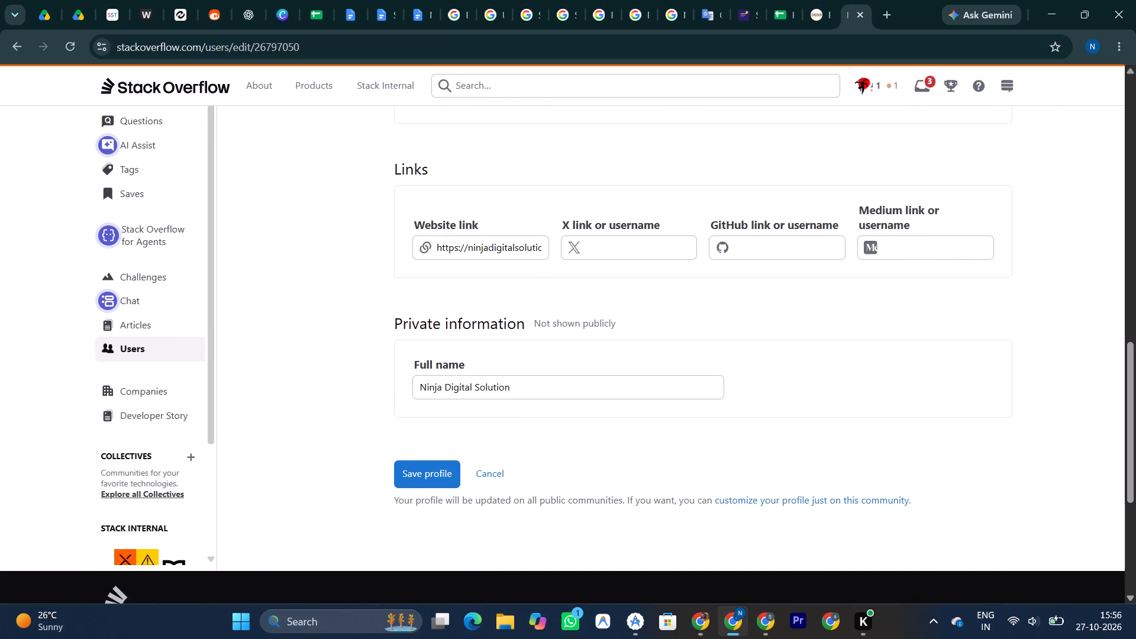
left_click(439, 471)
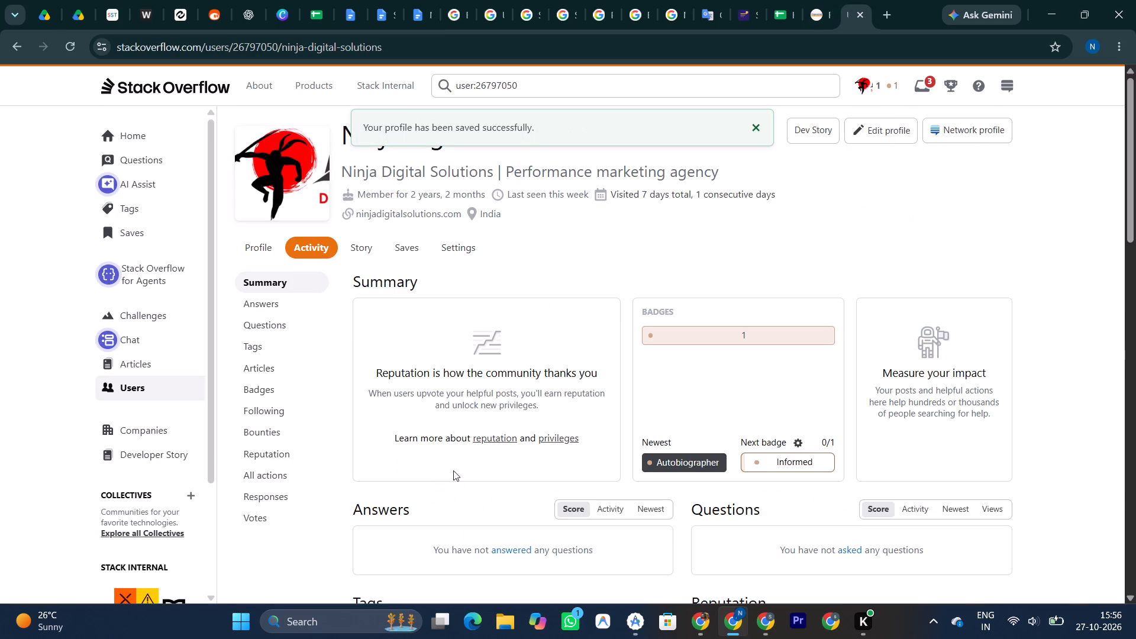
Copy the Stack Overflow profile page's URL into the Backlink Url cell of row 1 under October 2026 in the Harsh Backlink sheet.
scroll(614, 233, "up", 4)
left_click(569, 54)
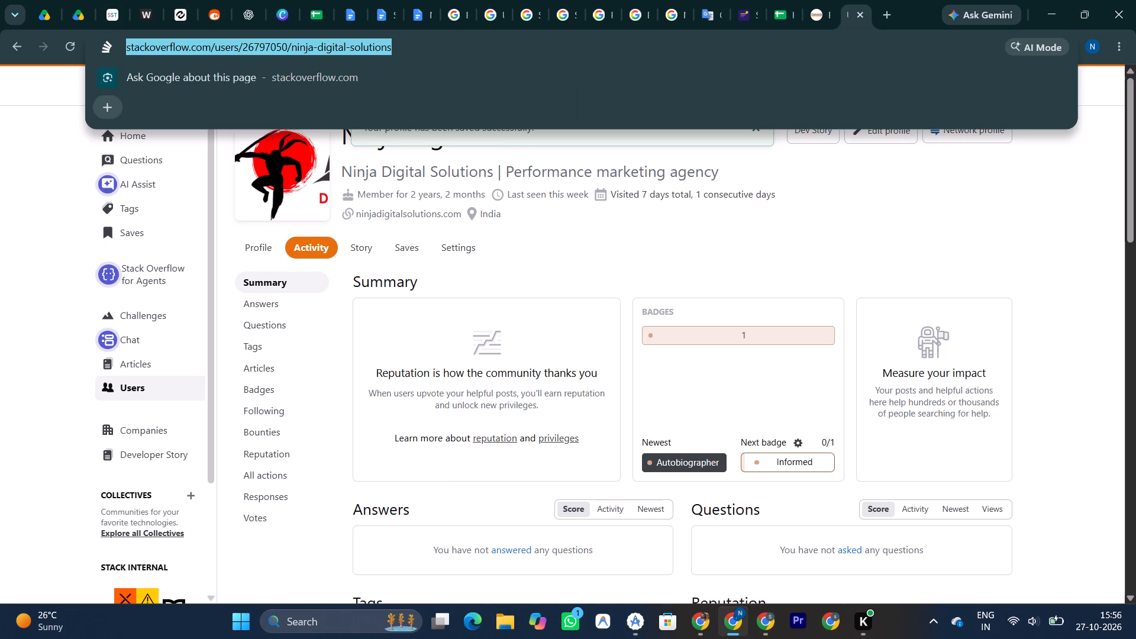
triple_click(679, 43)
key("ctrl+c")
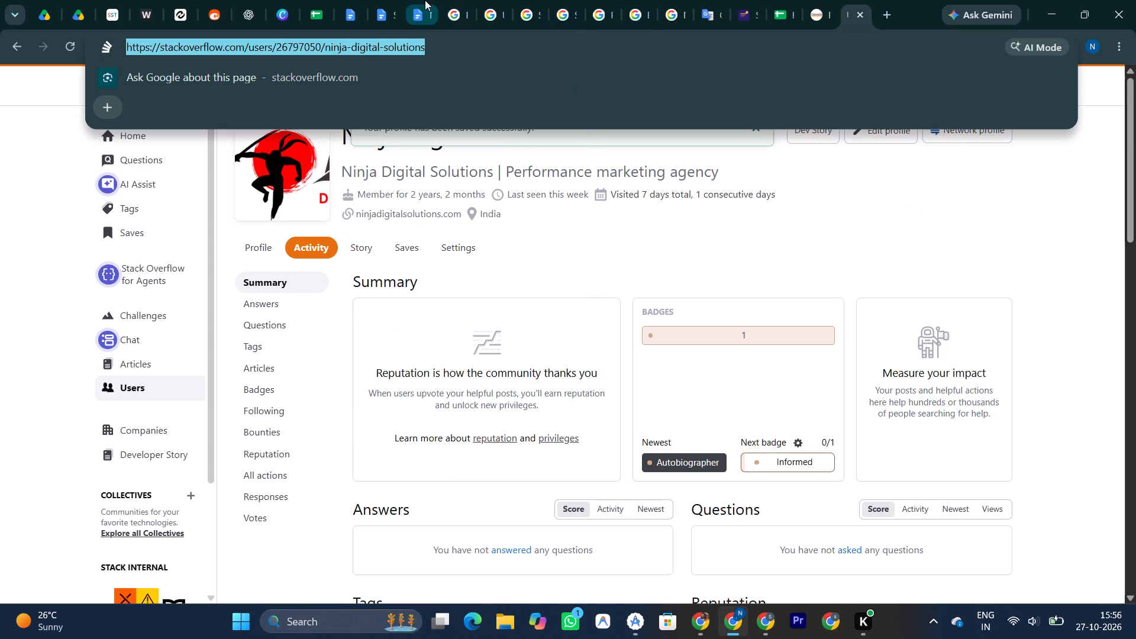
left_click(773, 2)
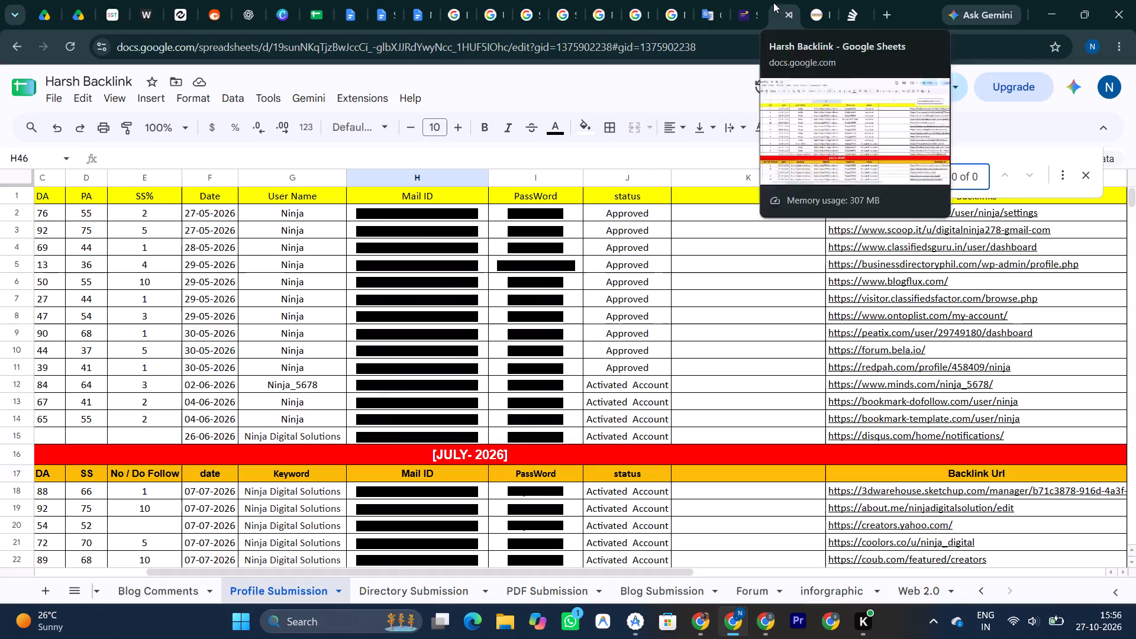
scroll(699, 380, "down", 6)
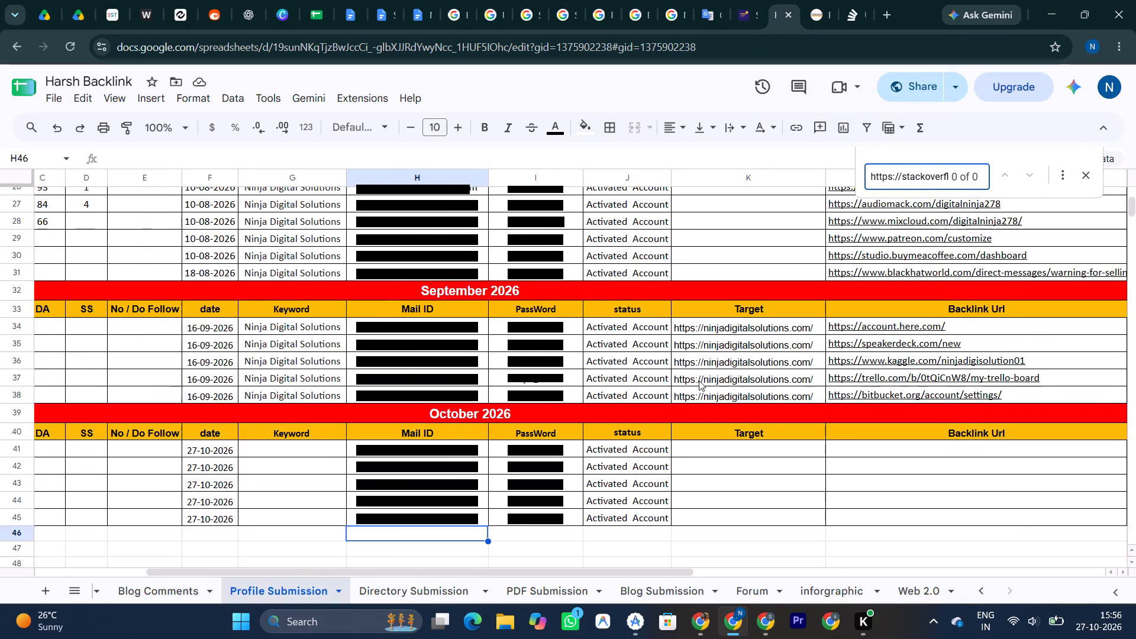
left_click_drag(602, 573, 750, 567)
left_click(663, 452)
key("ctrl+v")
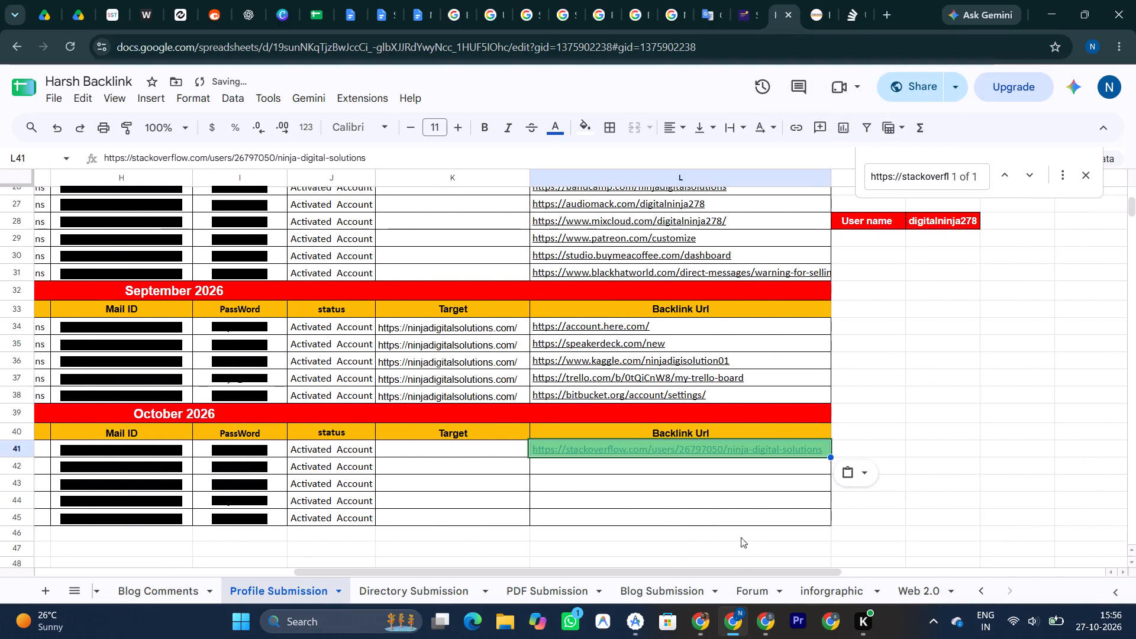
left_click_drag(732, 572, 260, 562)
left_click(204, 448)
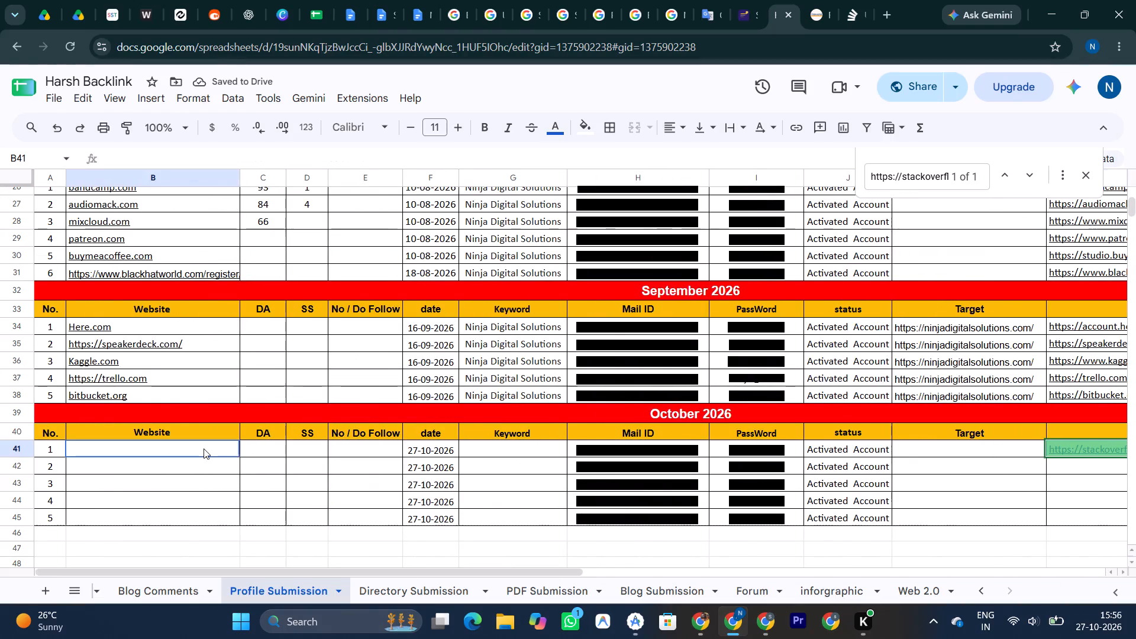
left_click(826, 0)
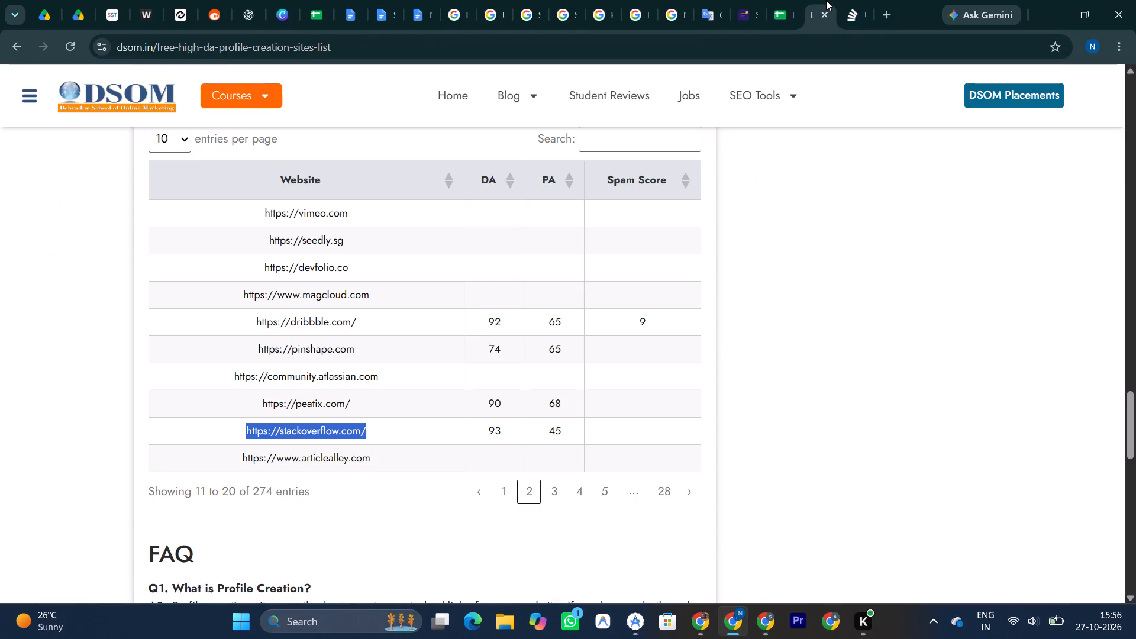
key("ctrl+c")
left_click(794, 0)
key("ctrl+v")
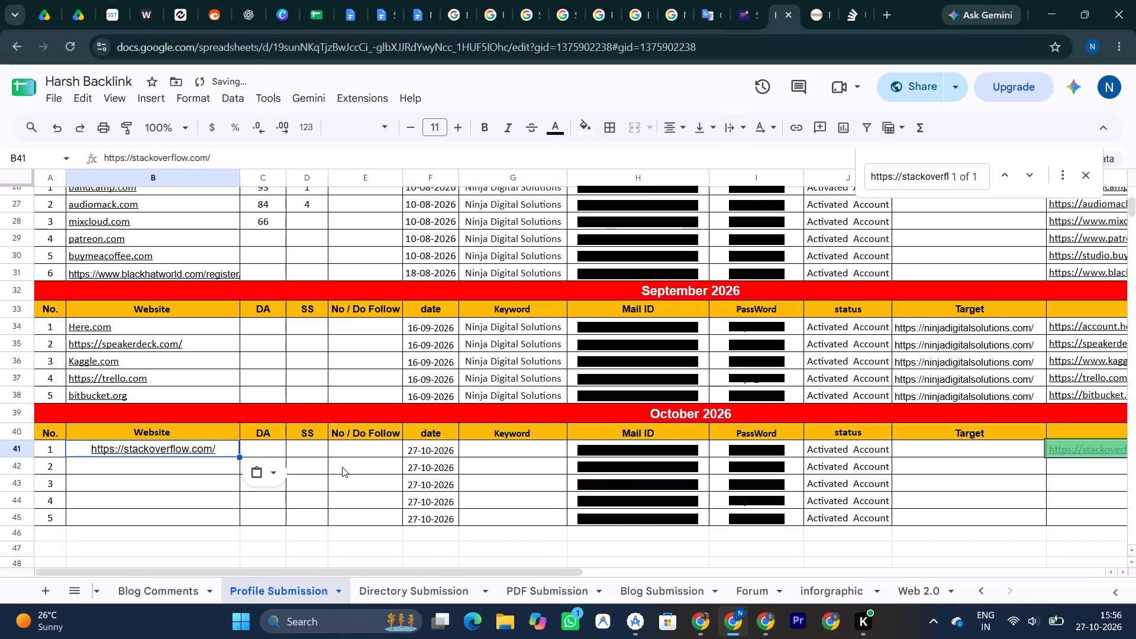
left_click(215, 469)
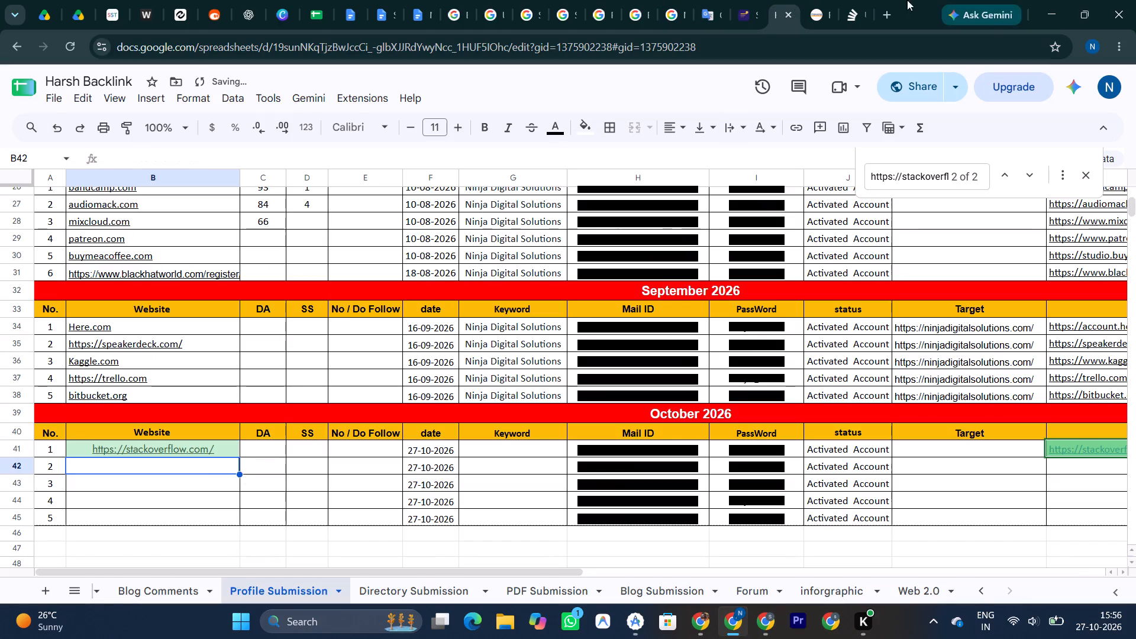
left_click(865, 0)
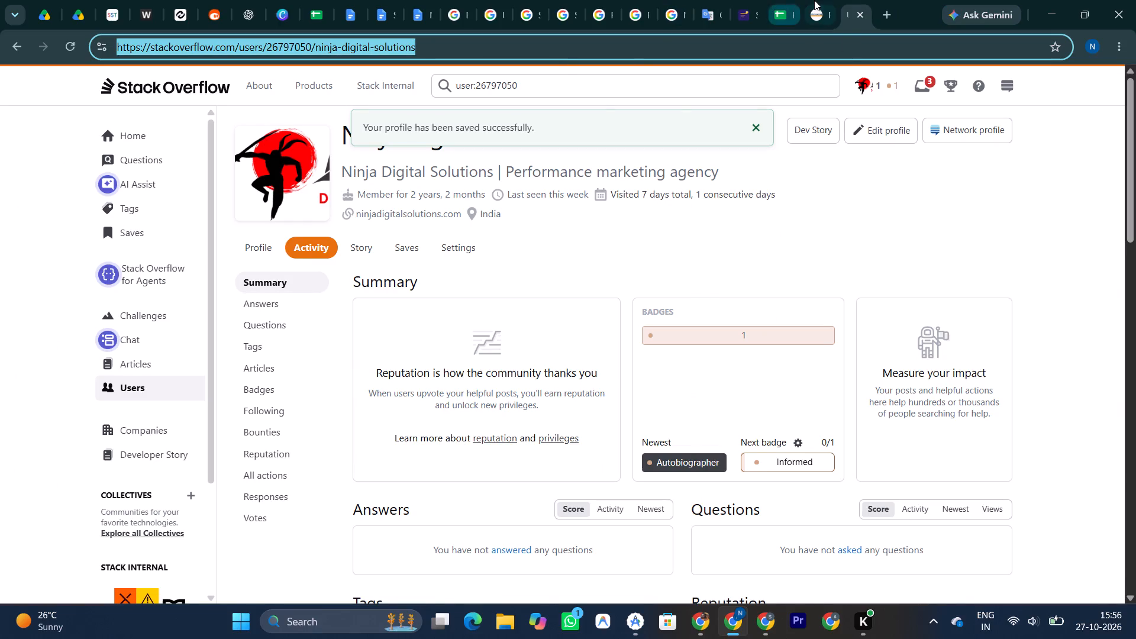
left_click(814, 0)
left_click(689, 492)
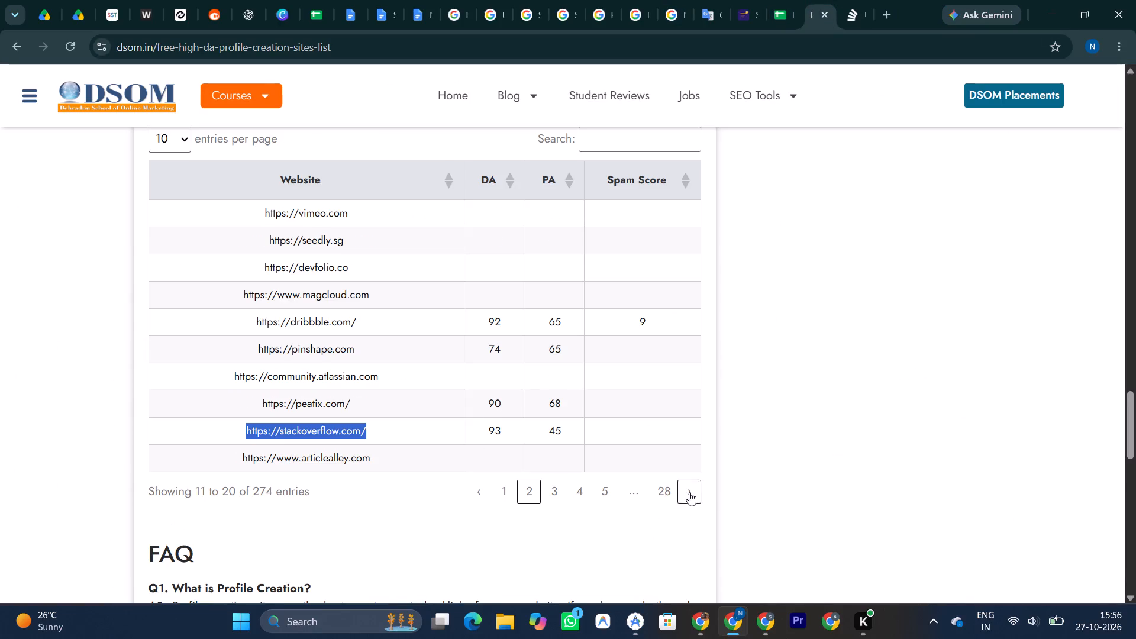
triple_click(432, 214)
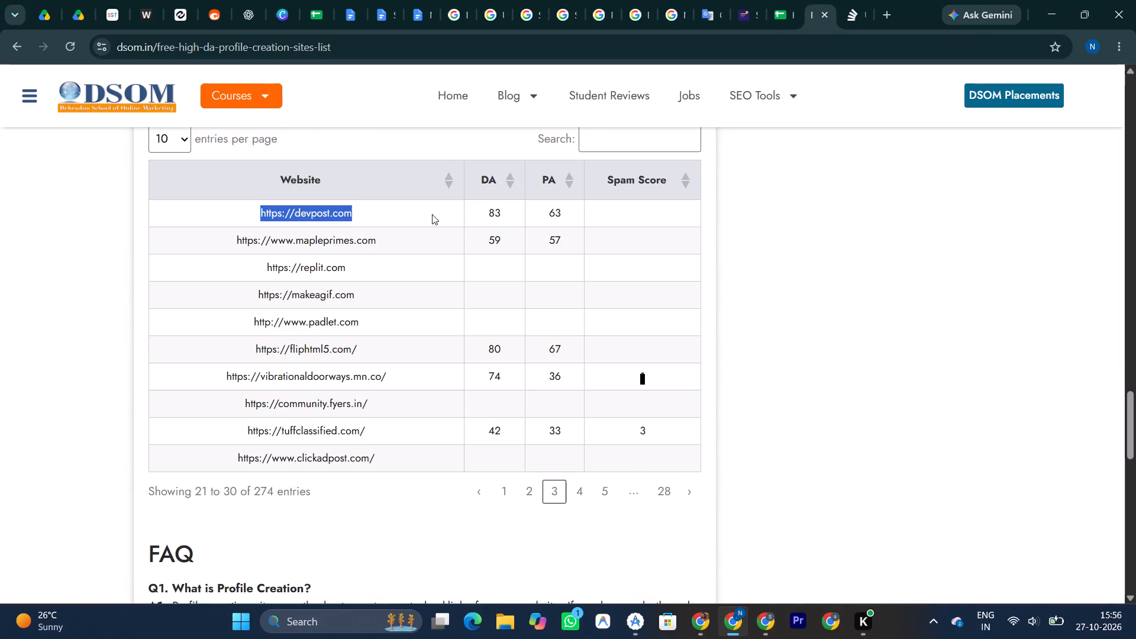
key("ctrl+c")
left_click(780, 5)
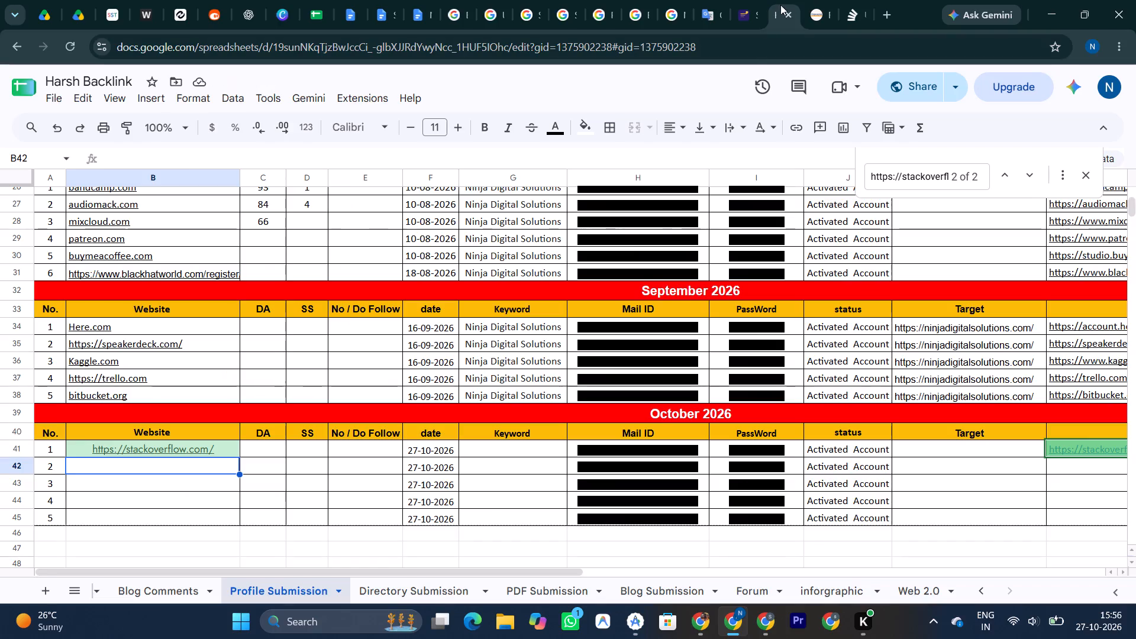
key("ctrl+f")
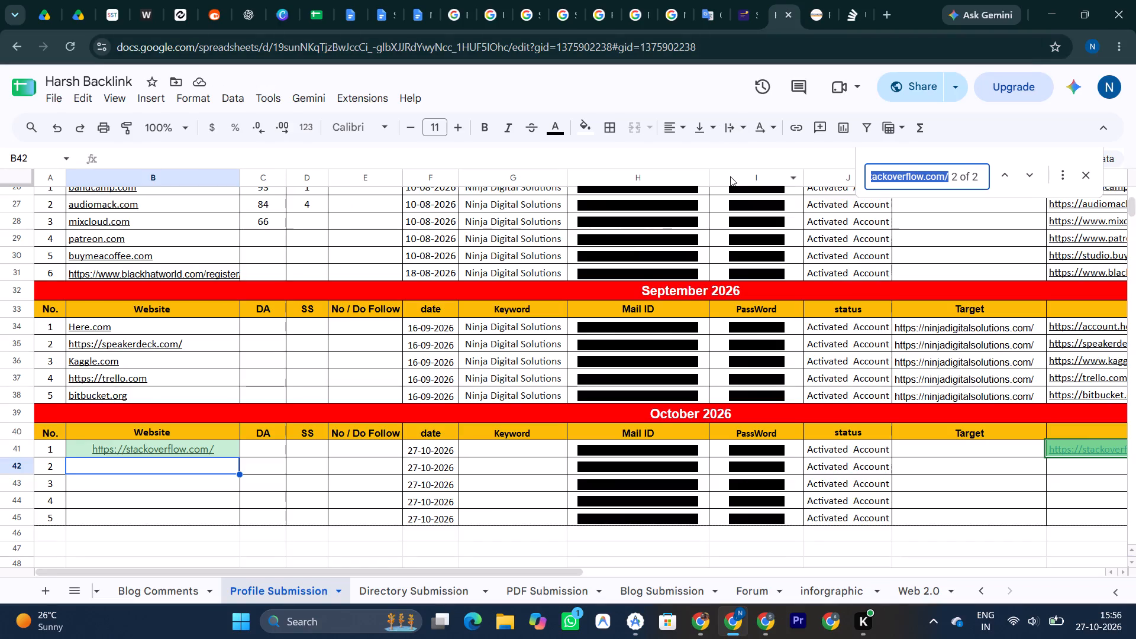
key("ctrl+v")
left_click(866, 0)
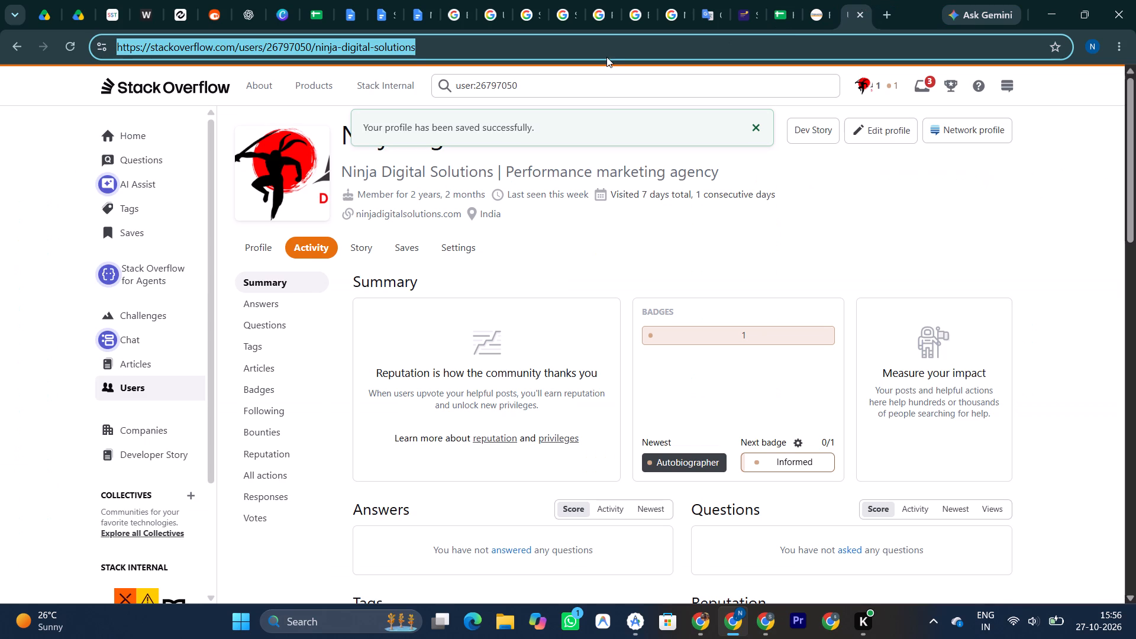
key("ctrl+v")
key("Return")
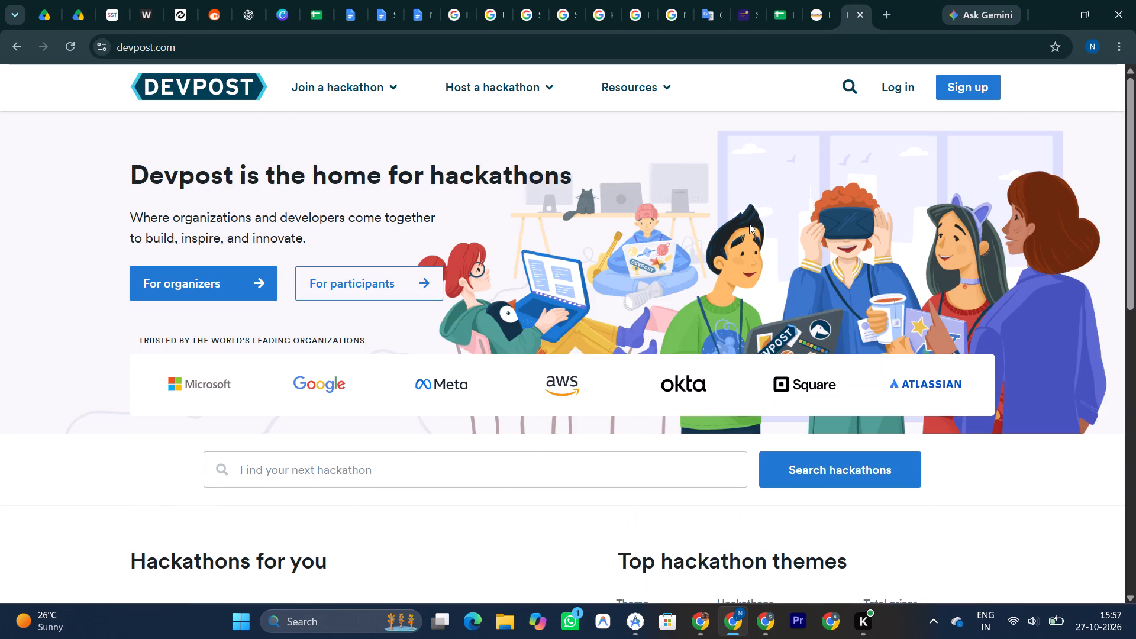
left_click(989, 87)
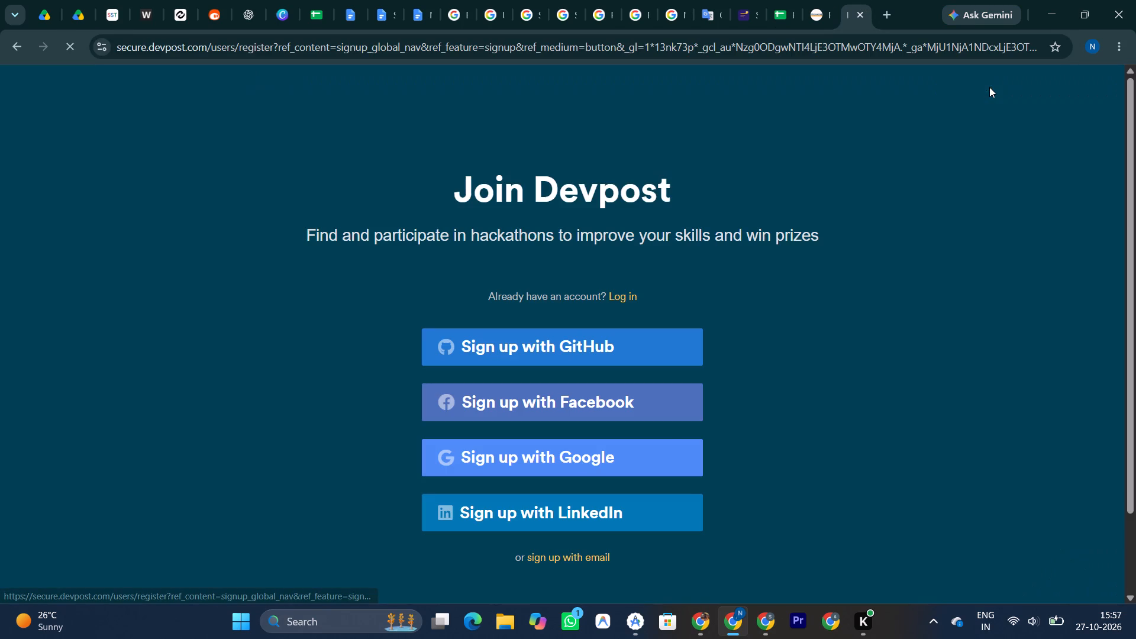
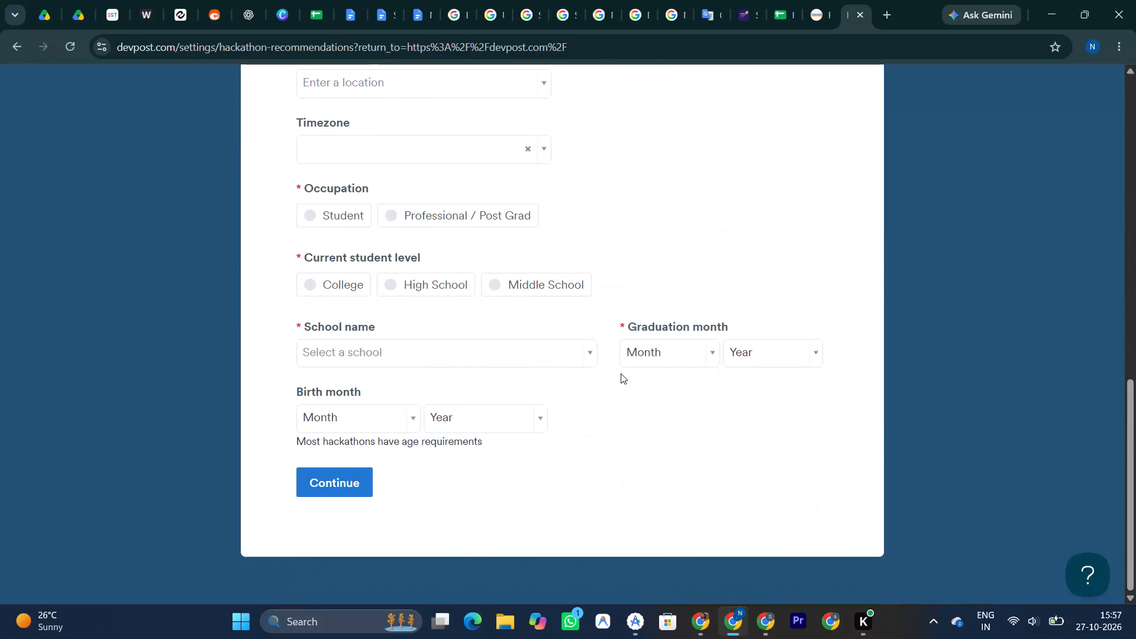
Set the specialty to Business in the Preferences section of the Devpost hackathon recommendations form.
scroll(621, 373, "down", 2)
scroll(548, 338, "up", 11)
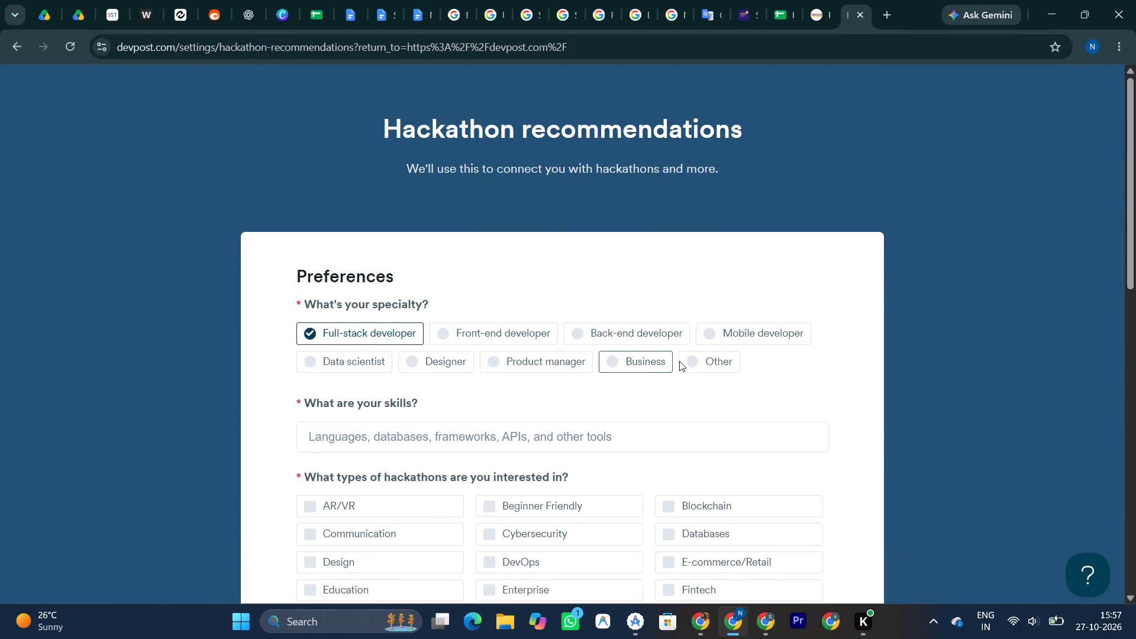
left_click(655, 357)
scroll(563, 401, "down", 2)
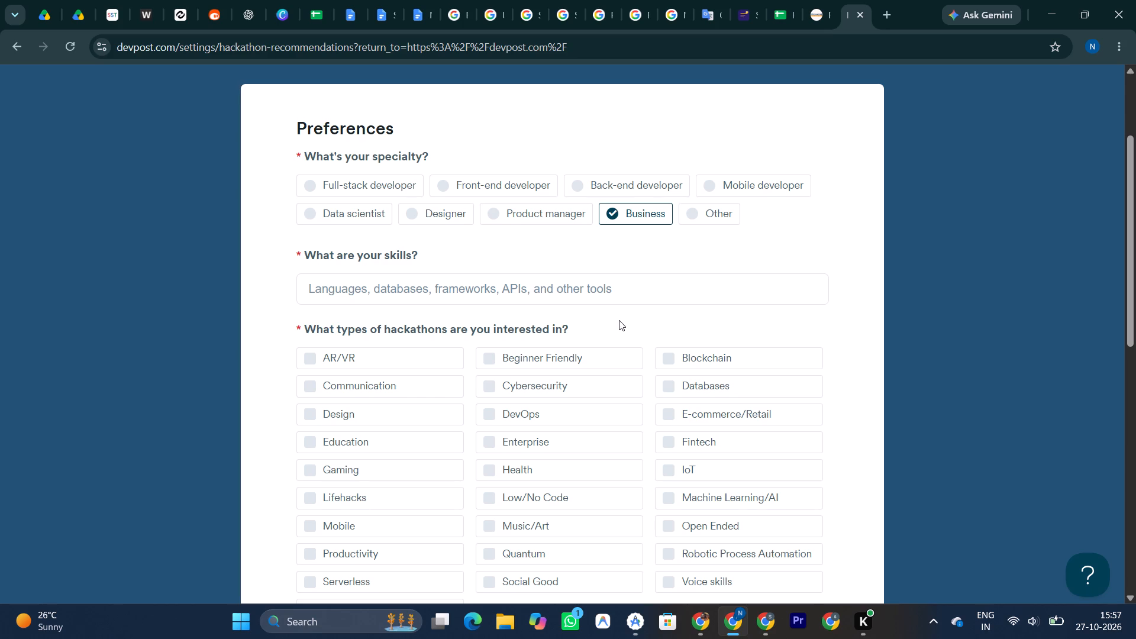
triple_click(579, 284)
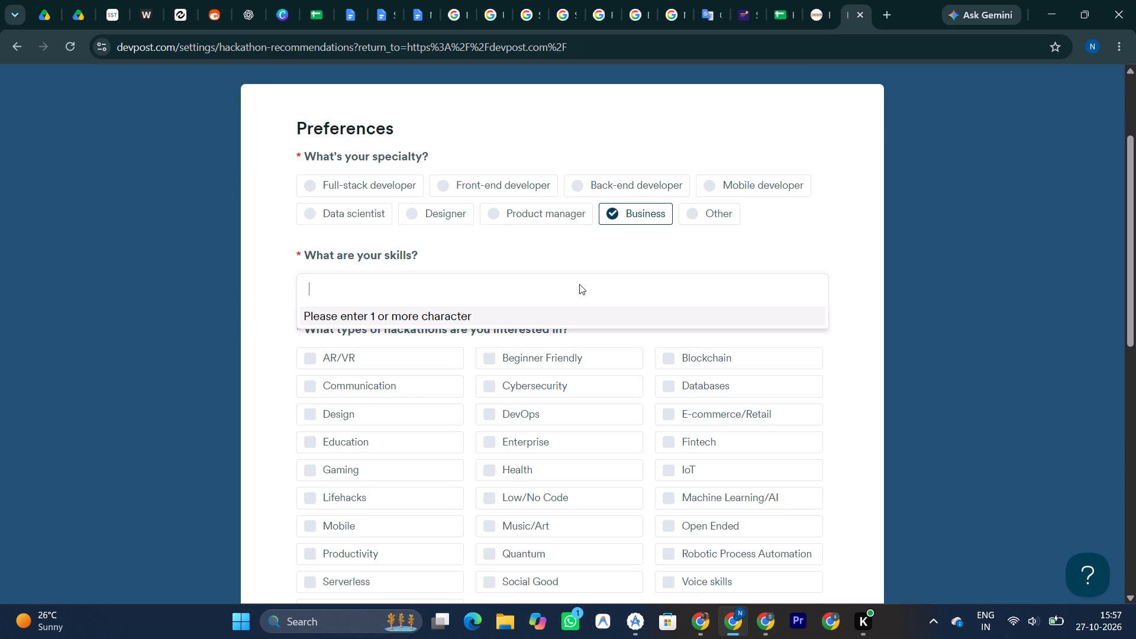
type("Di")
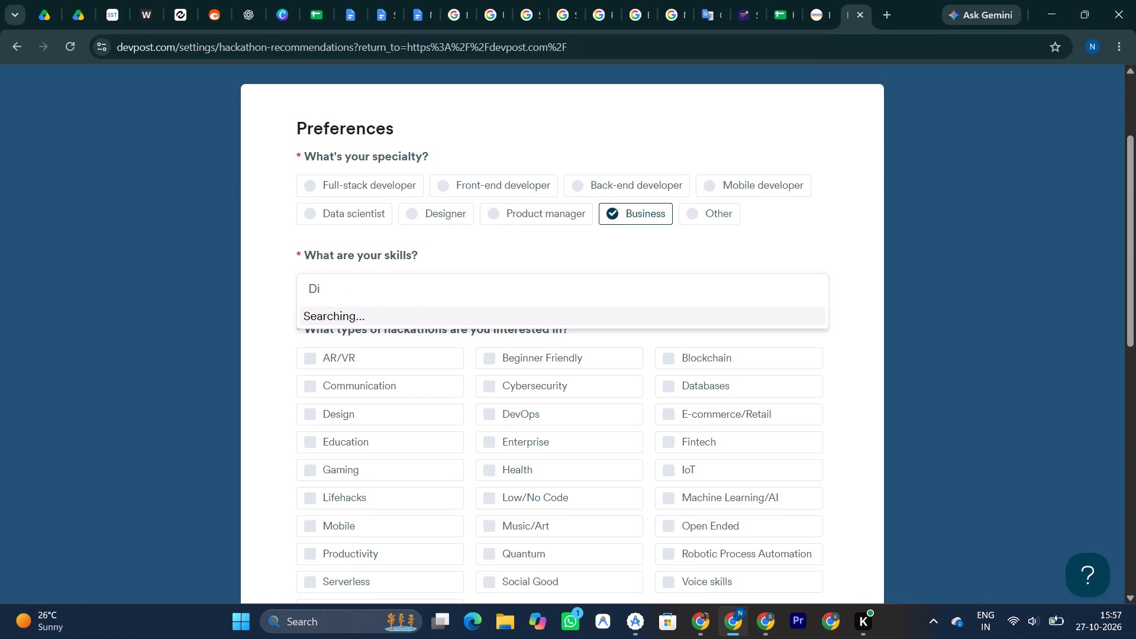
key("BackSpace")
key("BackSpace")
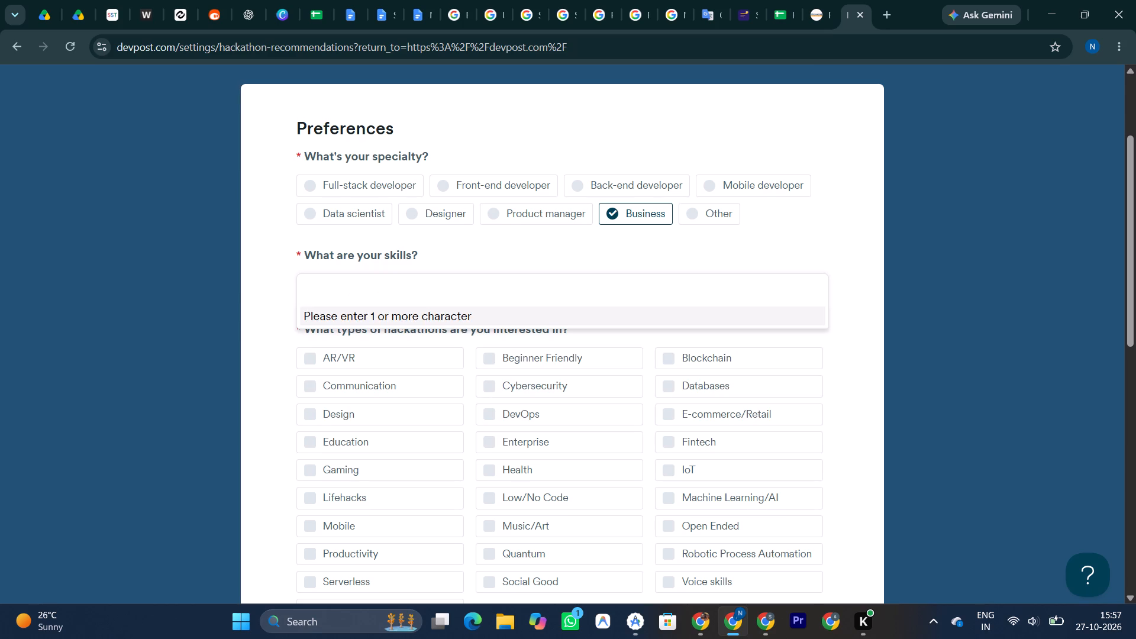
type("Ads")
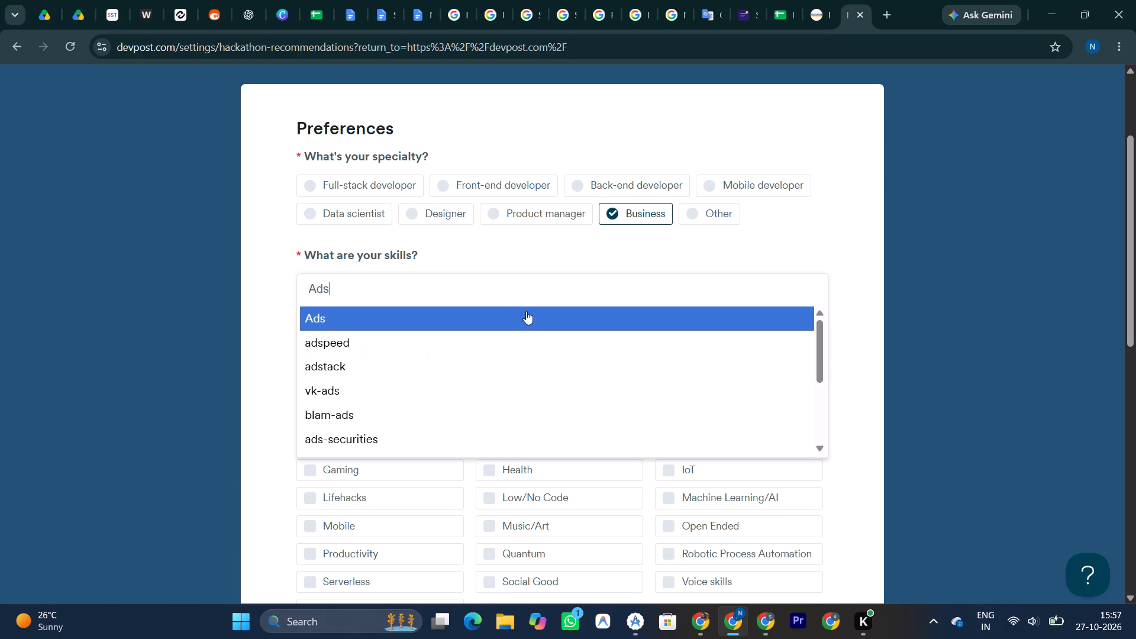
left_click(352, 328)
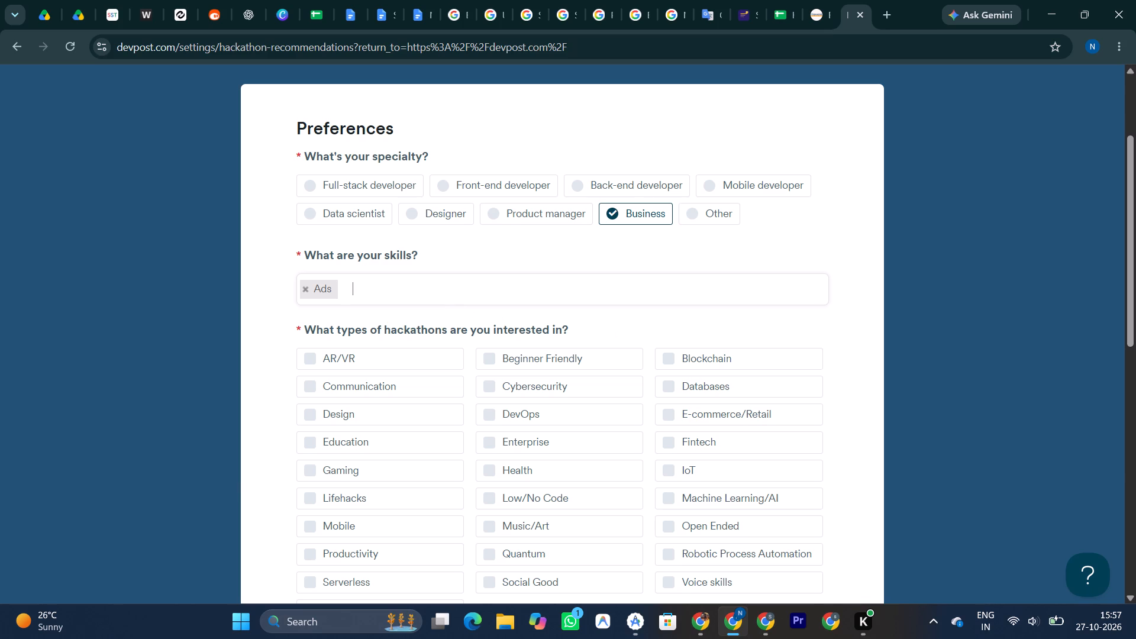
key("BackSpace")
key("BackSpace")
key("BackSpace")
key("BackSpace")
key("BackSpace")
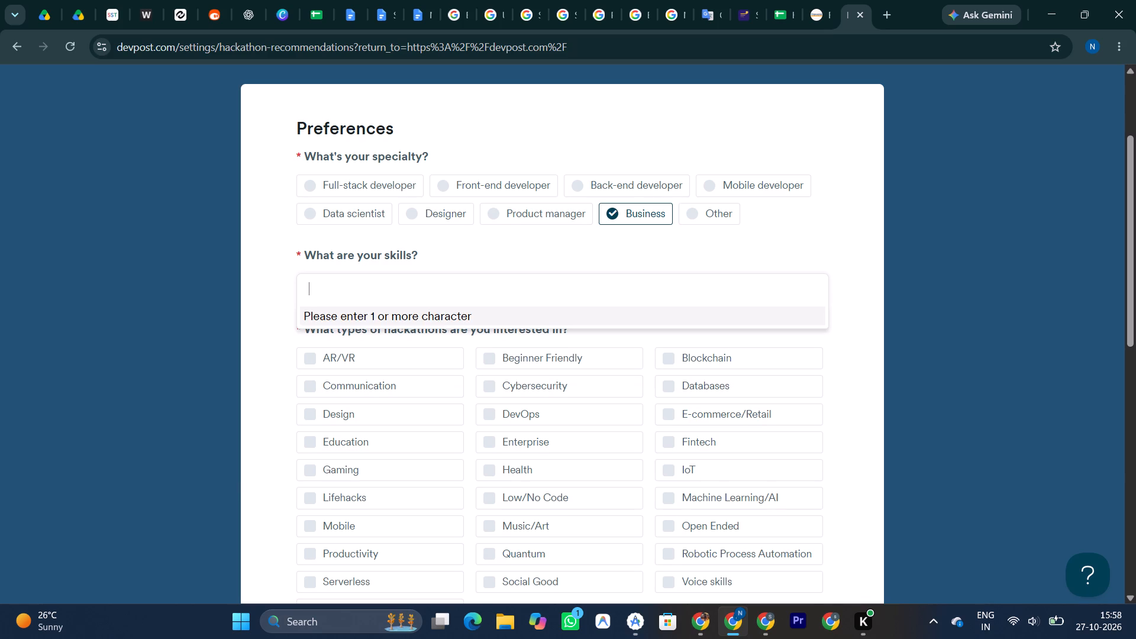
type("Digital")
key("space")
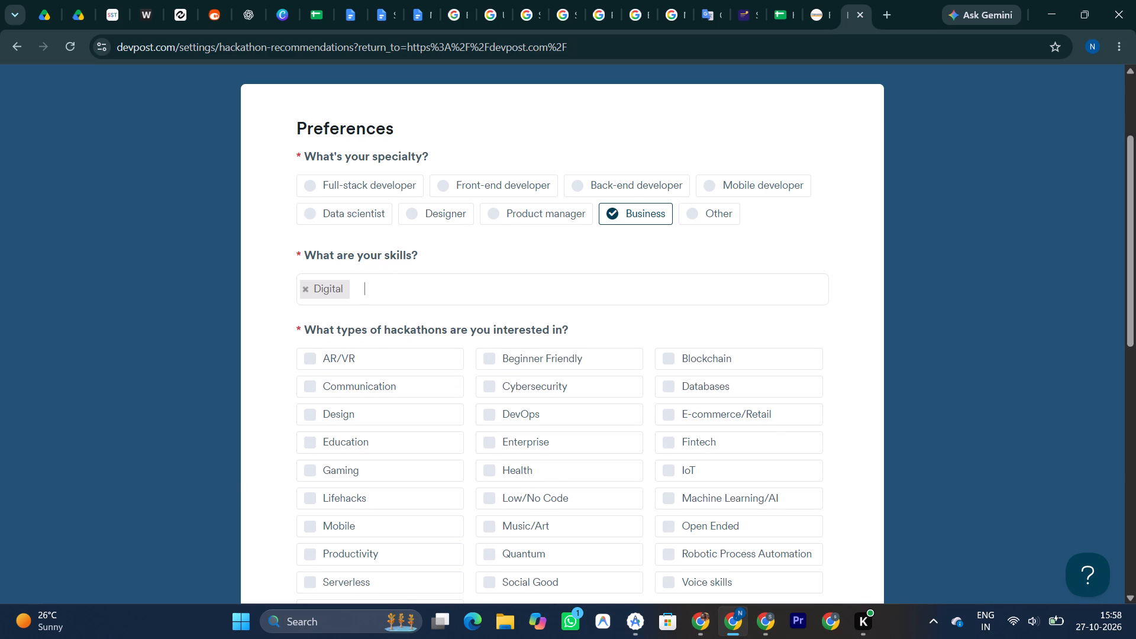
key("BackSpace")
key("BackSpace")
Add Digital, marketing and service as separate skills under "What are your skills?".
type("Di")
type("gital")
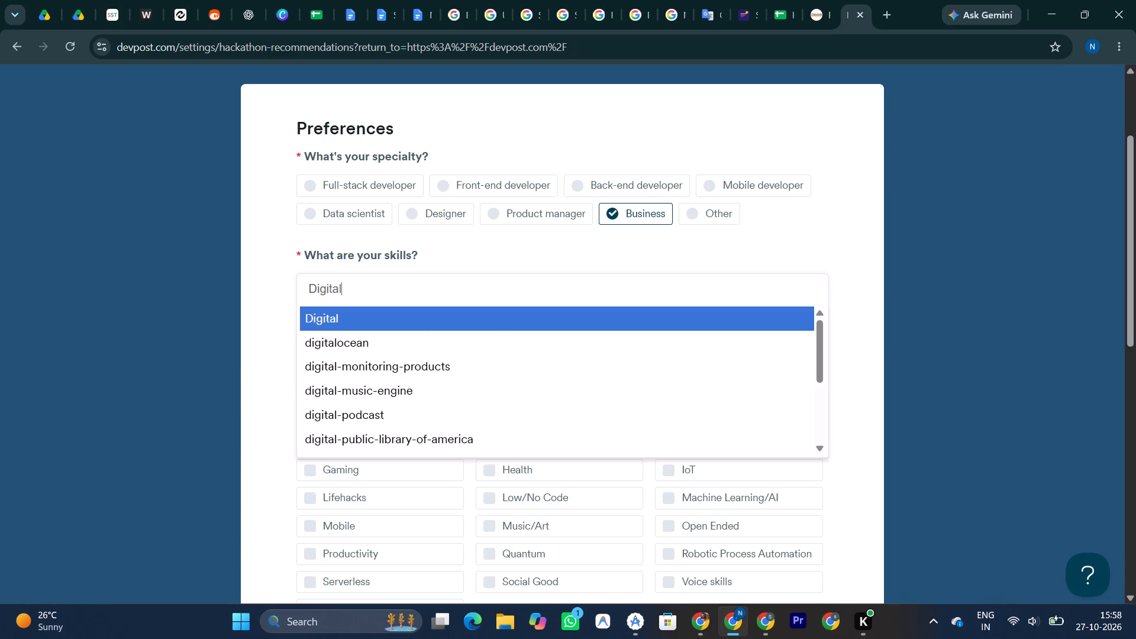
key("space")
type("ma")
key("e")
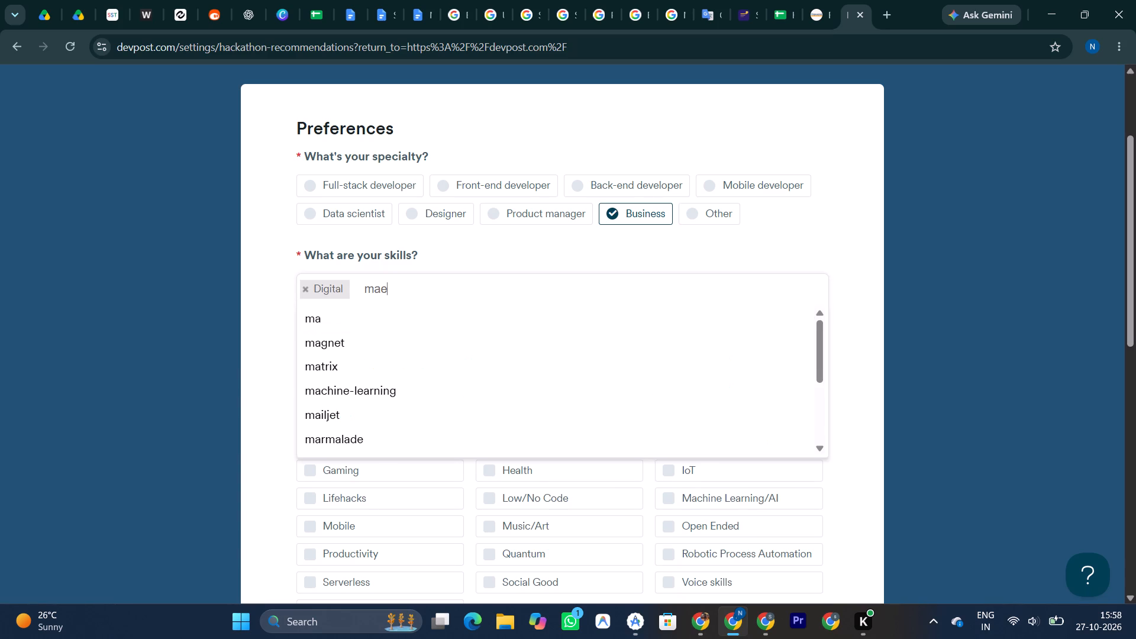
key("BackSpace")
type("rketing")
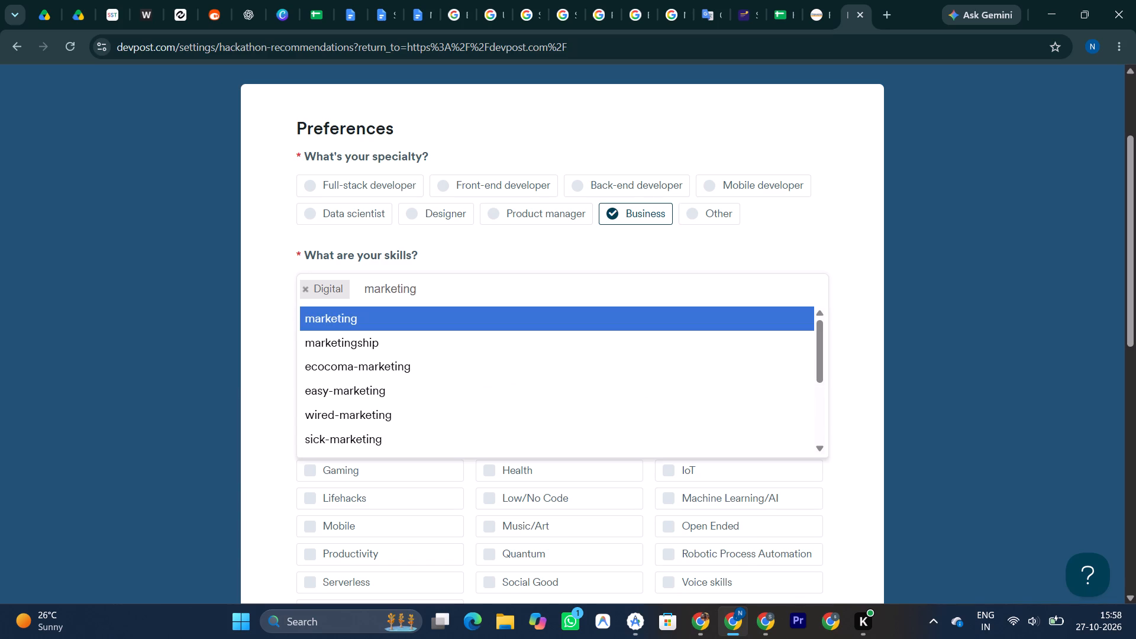
key("space")
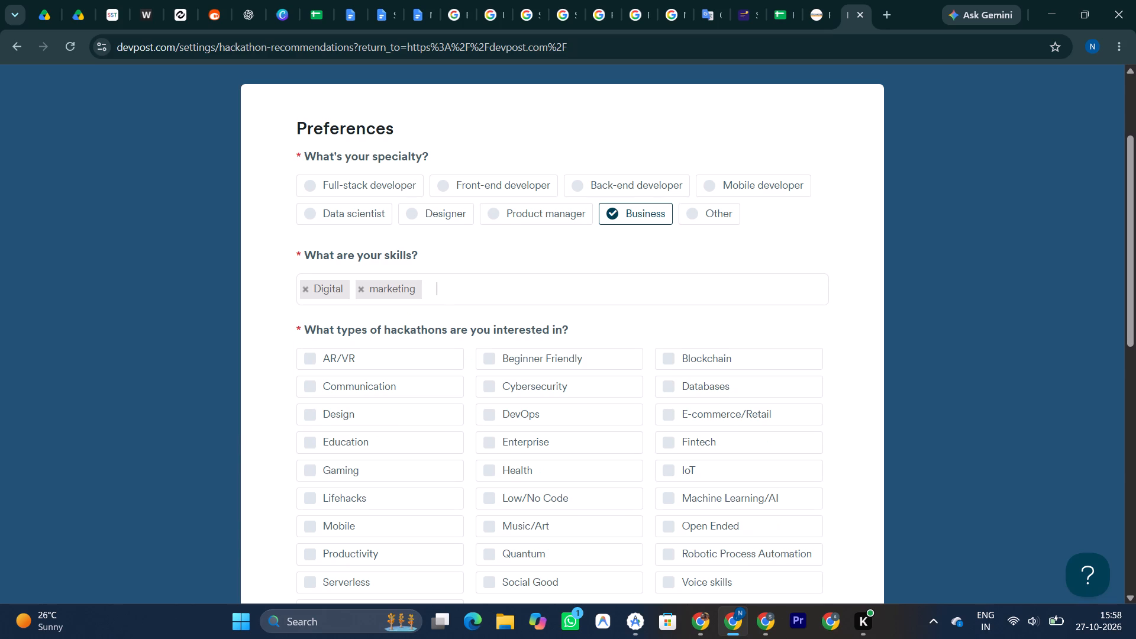
type("service")
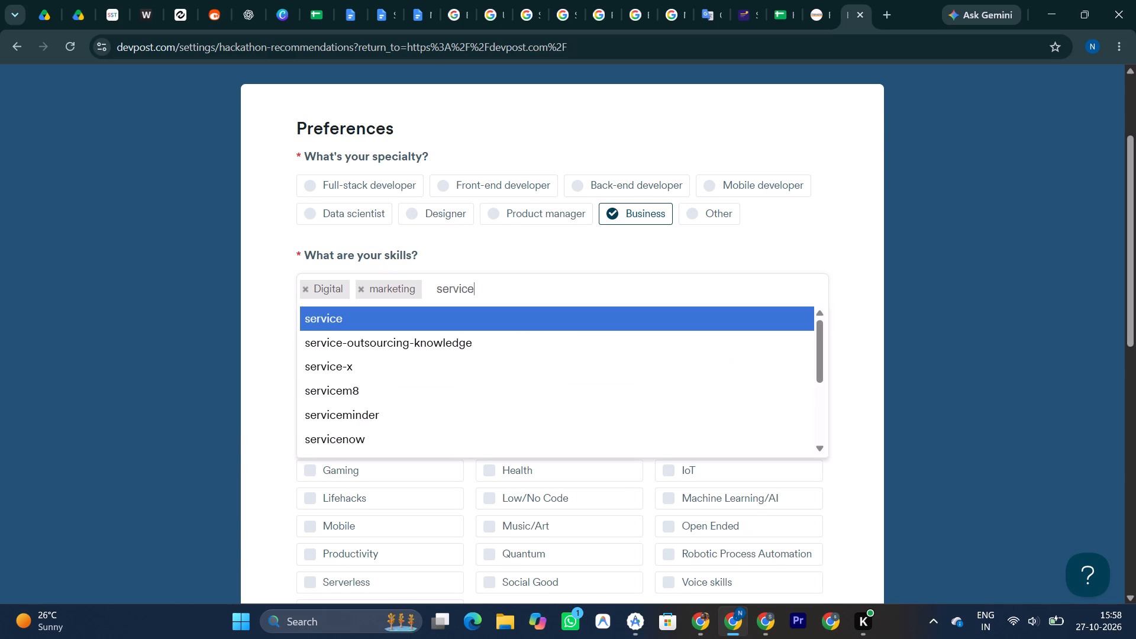
key("Return")
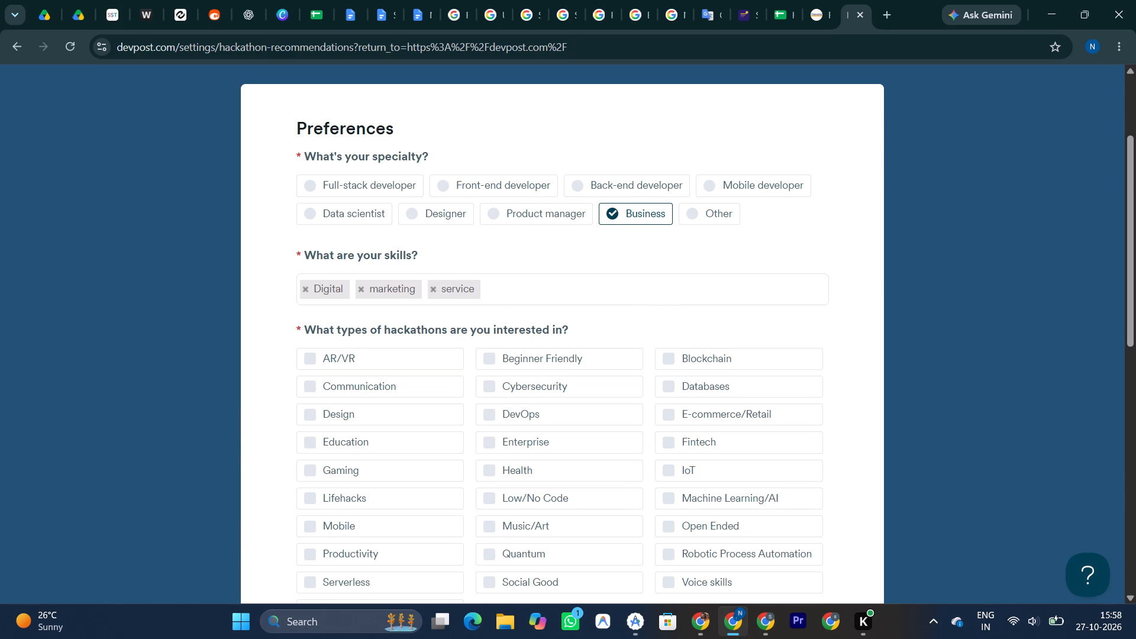
Add ads, graphic and video as further separate skills after service.
type("ads")
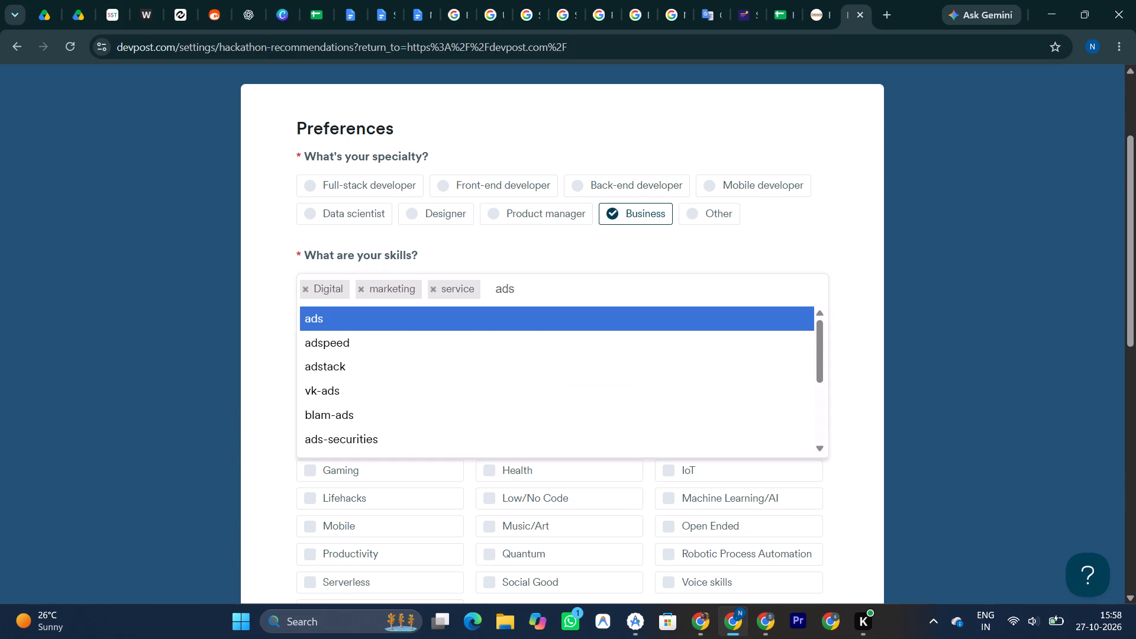
key("Return")
type("graphic")
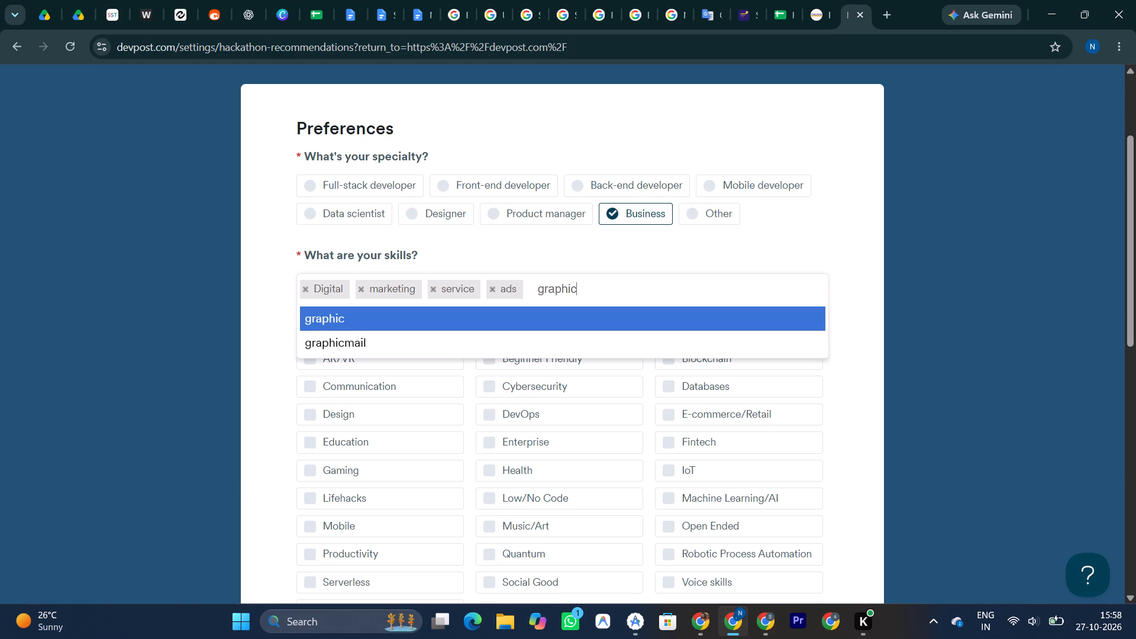
key("space")
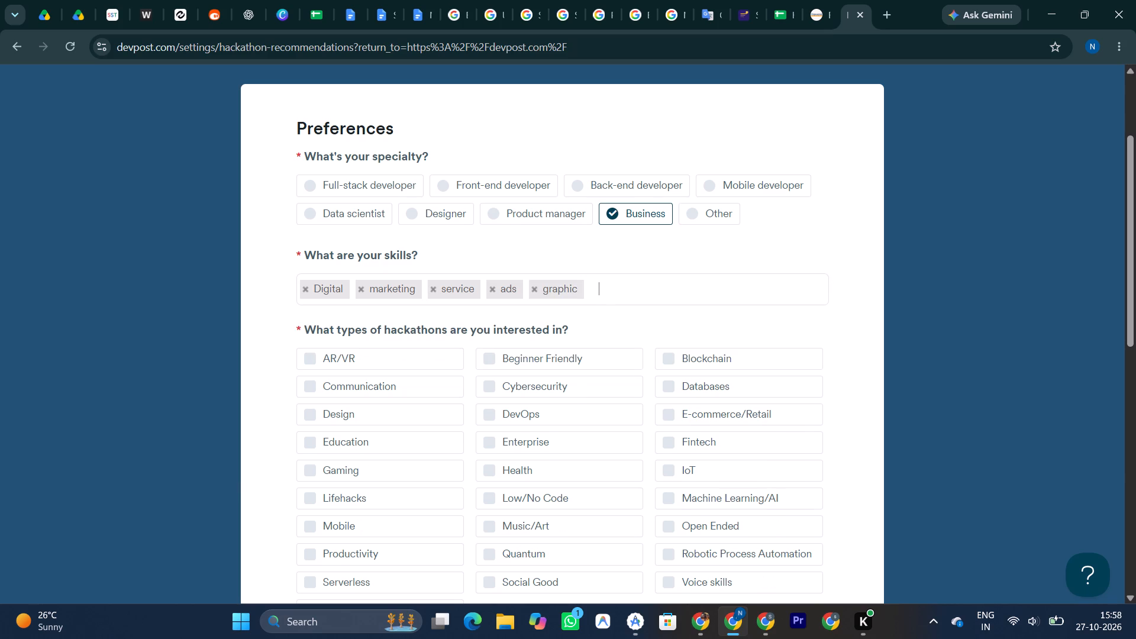
type("video")
type("editior")
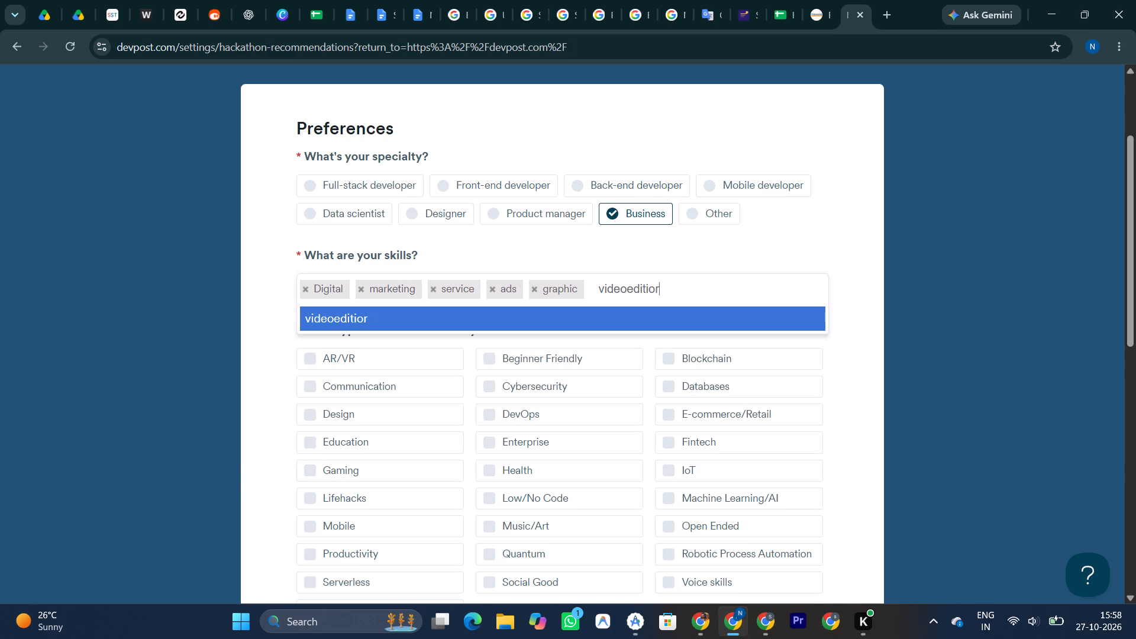
key("BackSpace")
key("BackSpace")
key("BackSpace")
key("BackSpace")
key("BackSpace")
key("BackSpace")
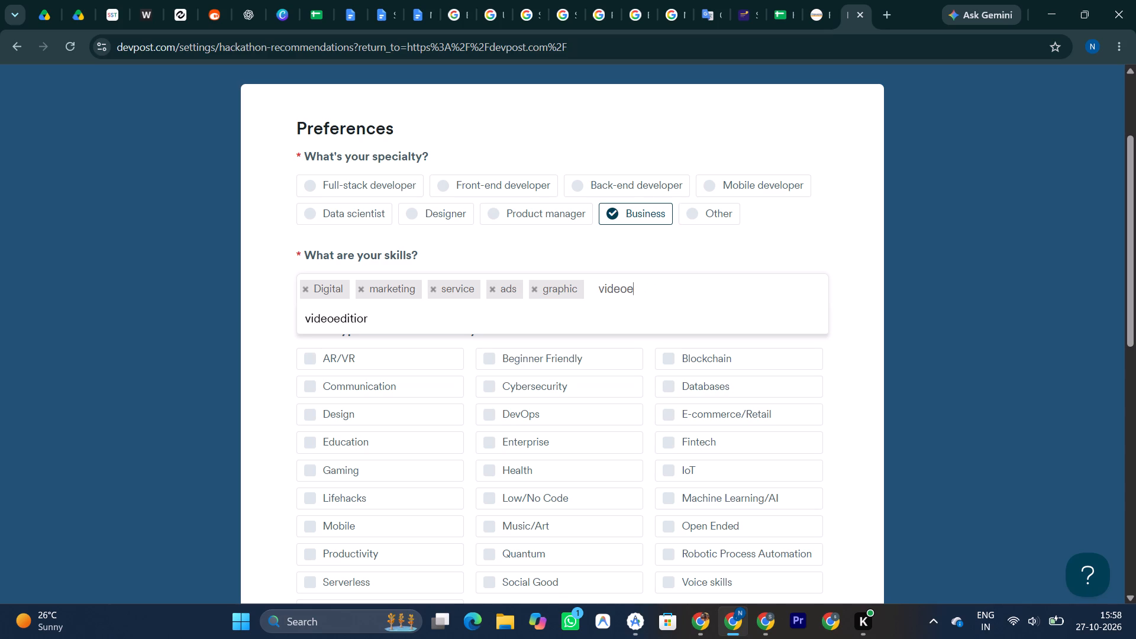
key("BackSpace")
key("BackSpace")
key("BackSpace")
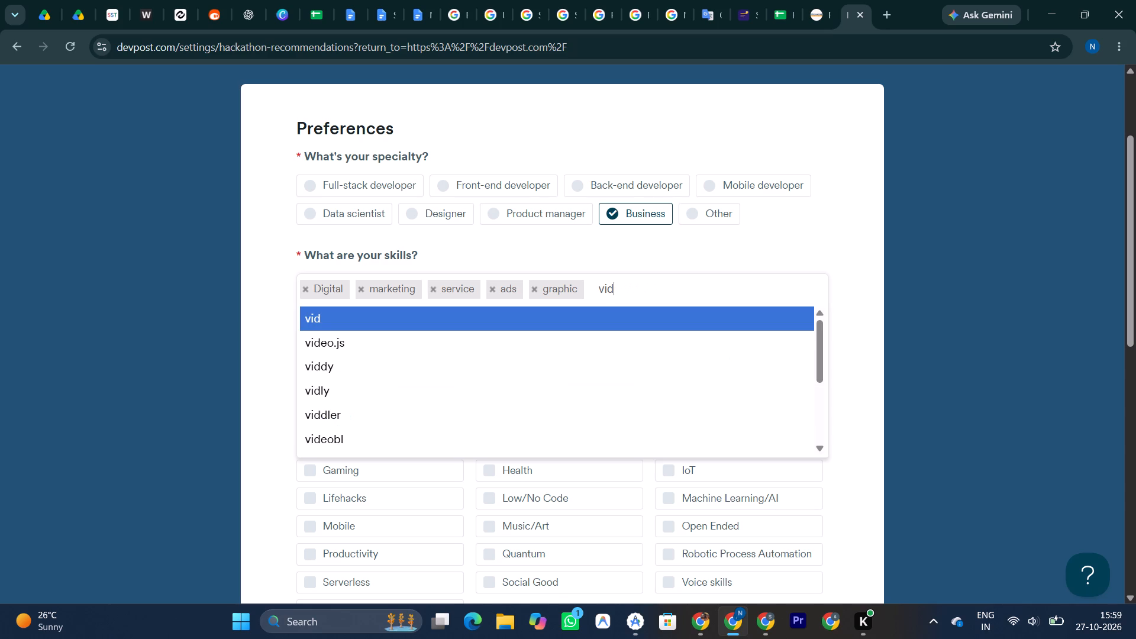
type("eo")
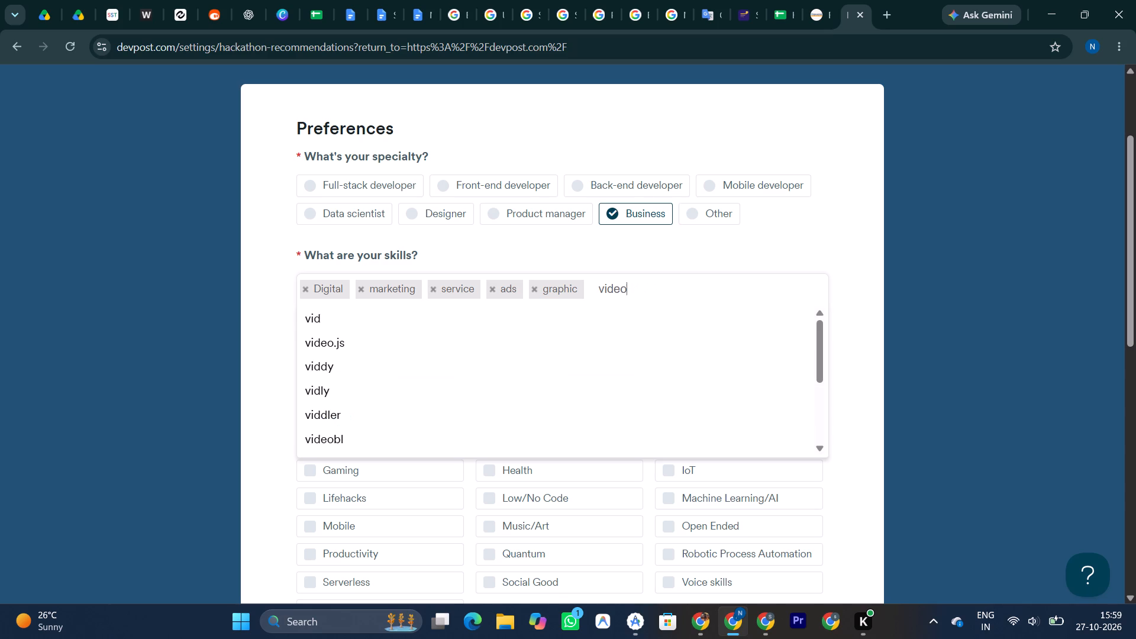
key("Return")
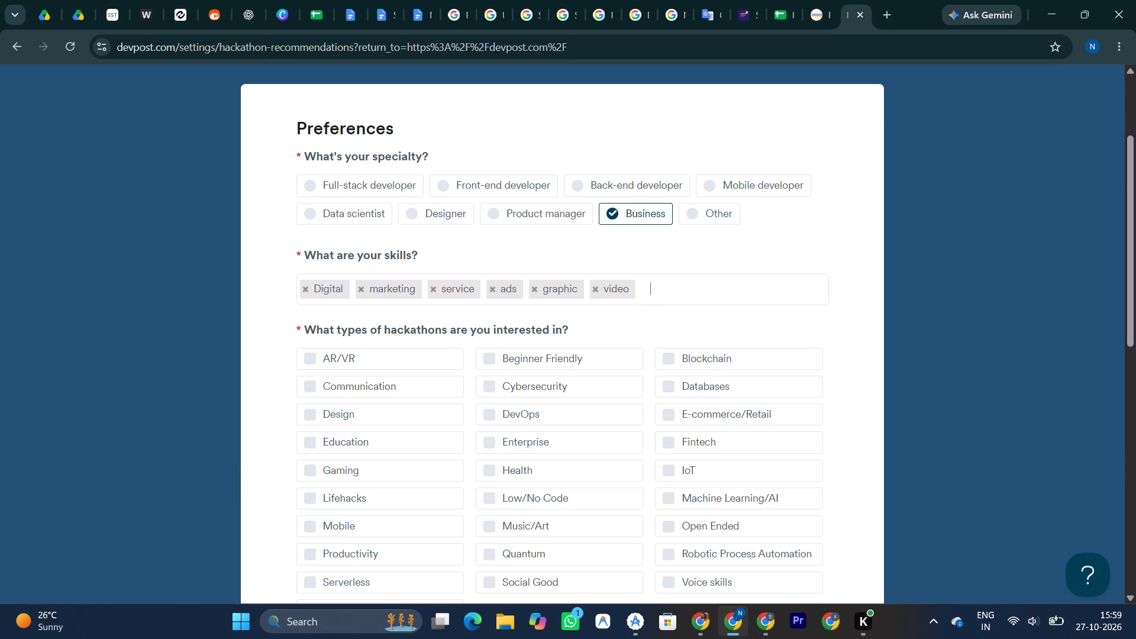
Set the Eligibility location to Gwalior, Madhya Pradesh, India.
scroll(524, 291, "down", 1)
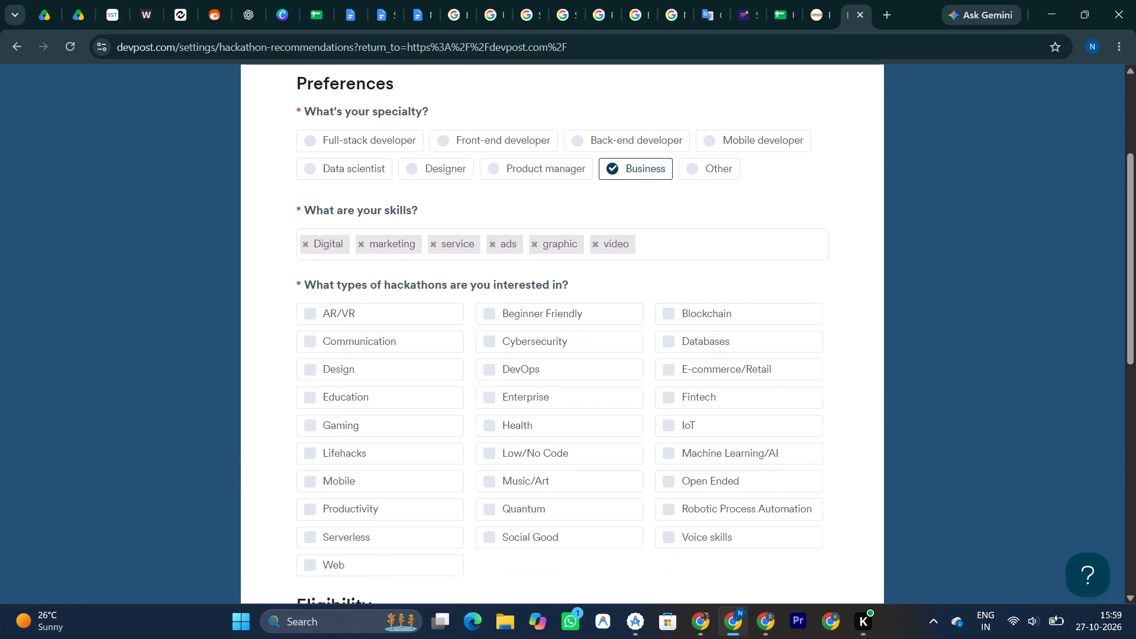
scroll(524, 291, "down", 1)
scroll(569, 376, "down", 3)
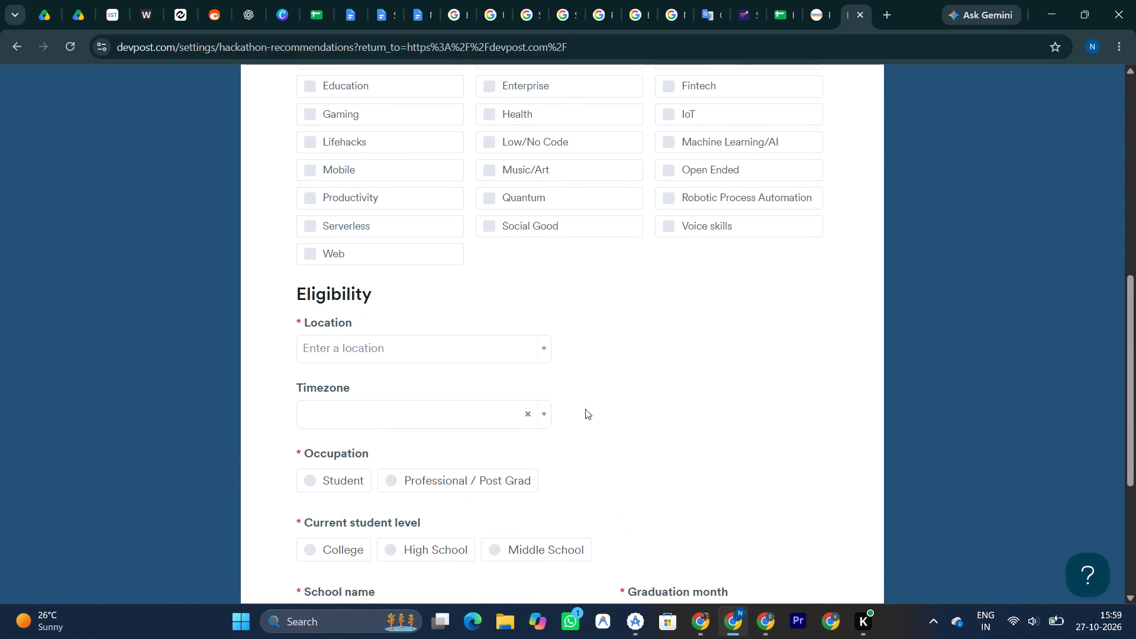
left_click(494, 334)
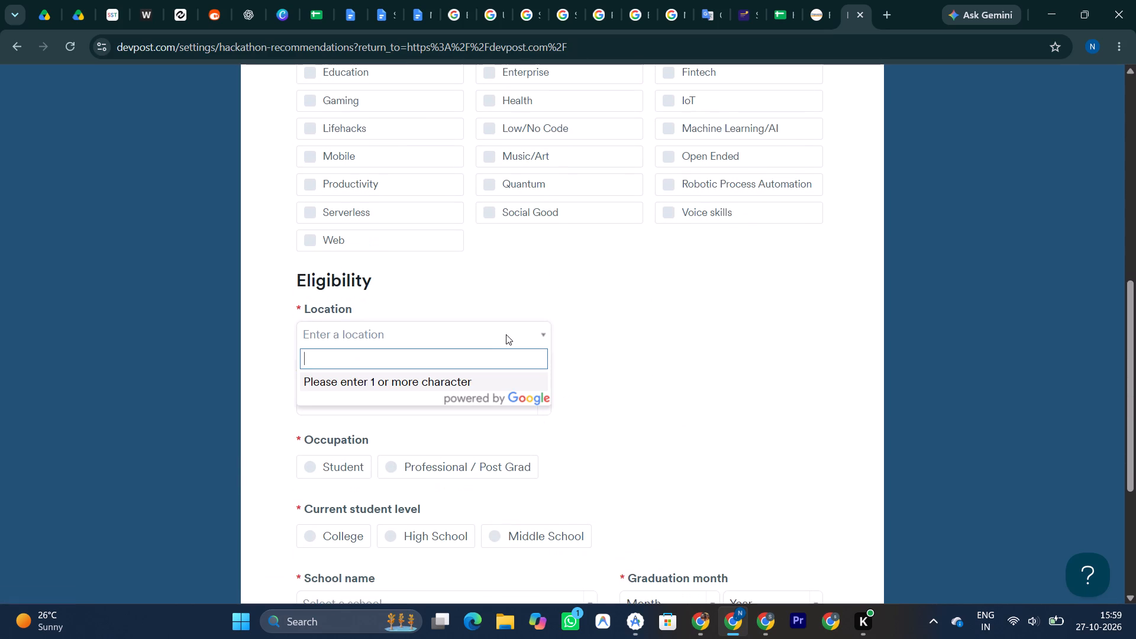
type("in")
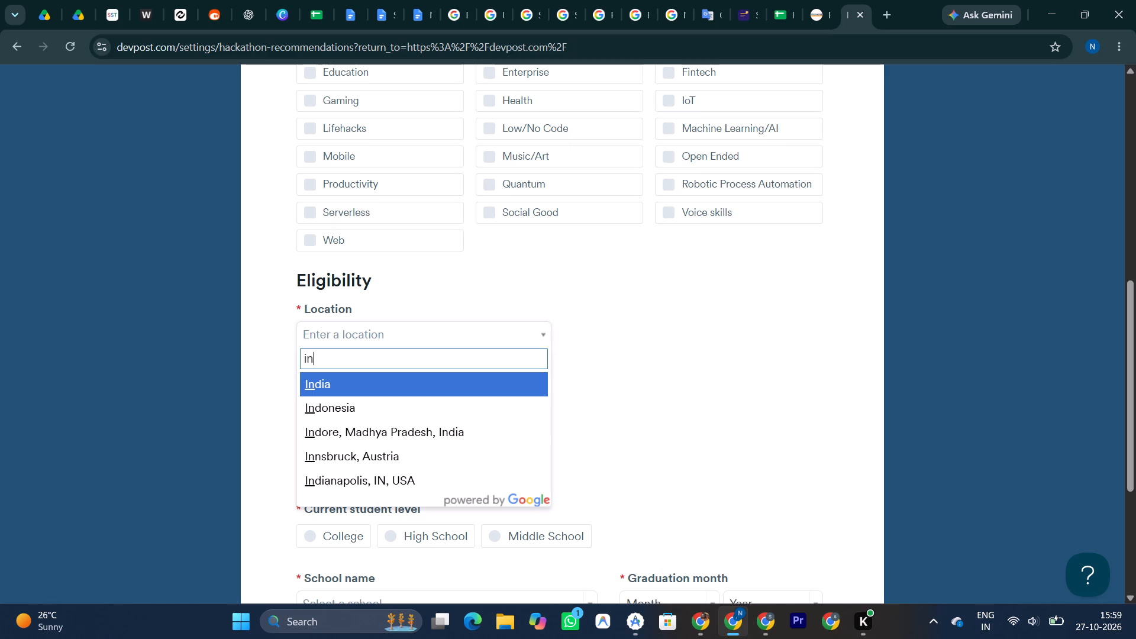
type("dua")
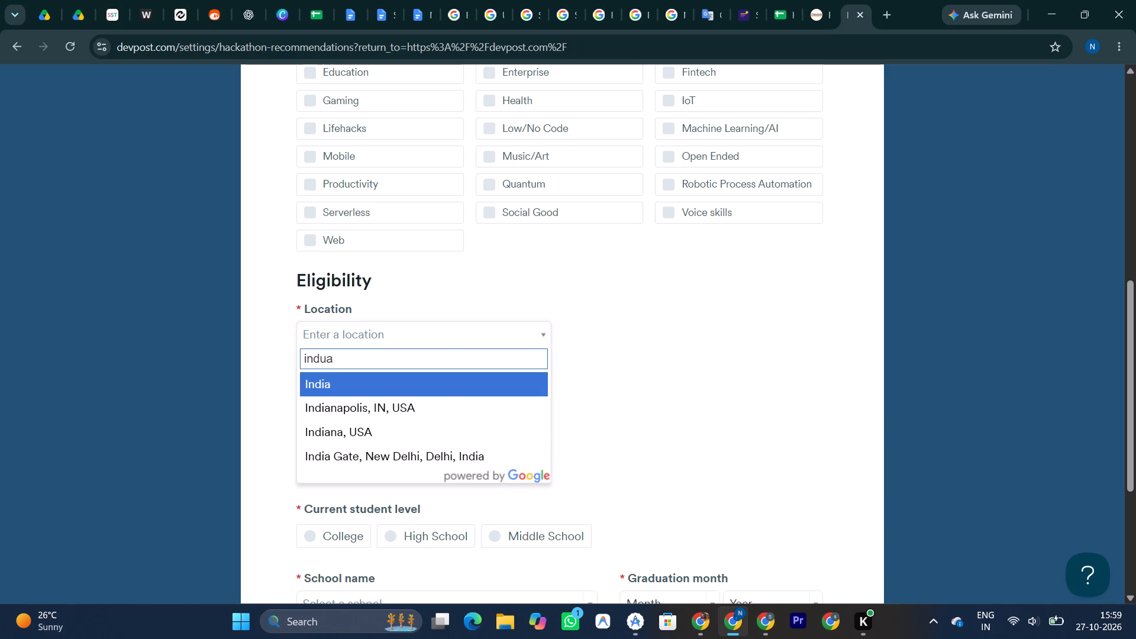
key("BackSpace")
key("BackSpace")
key("BackSpace")
key("BackSpace")
key("BackSpace")
key("BackSpace")
key("BackSpace")
key("BackSpace")
key("BackSpace")
type("gwalior")
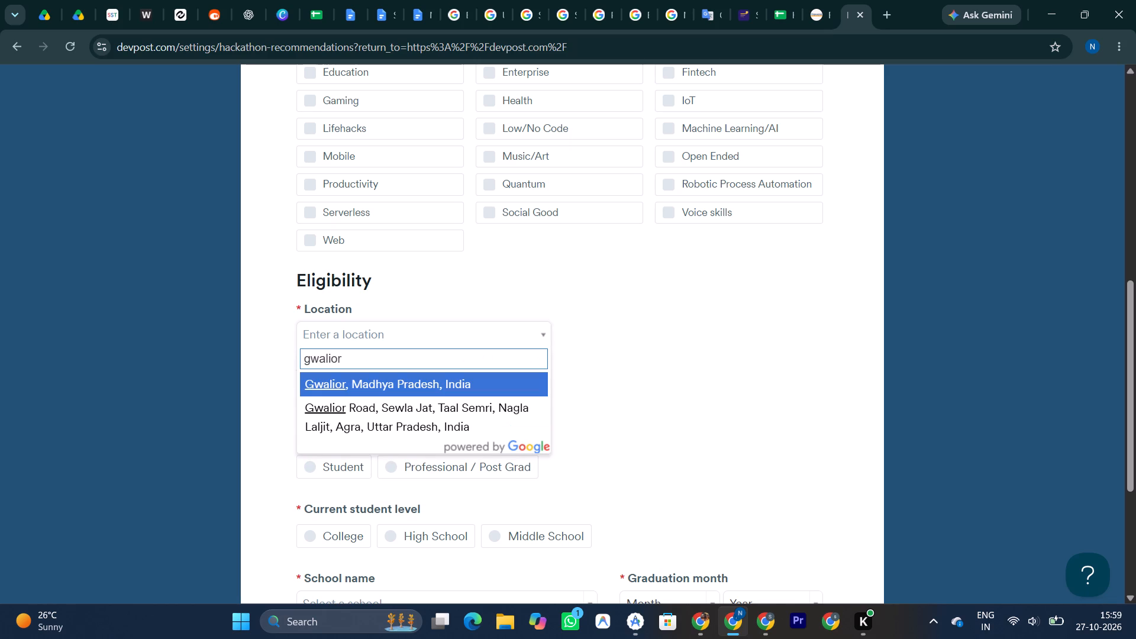
key("Return")
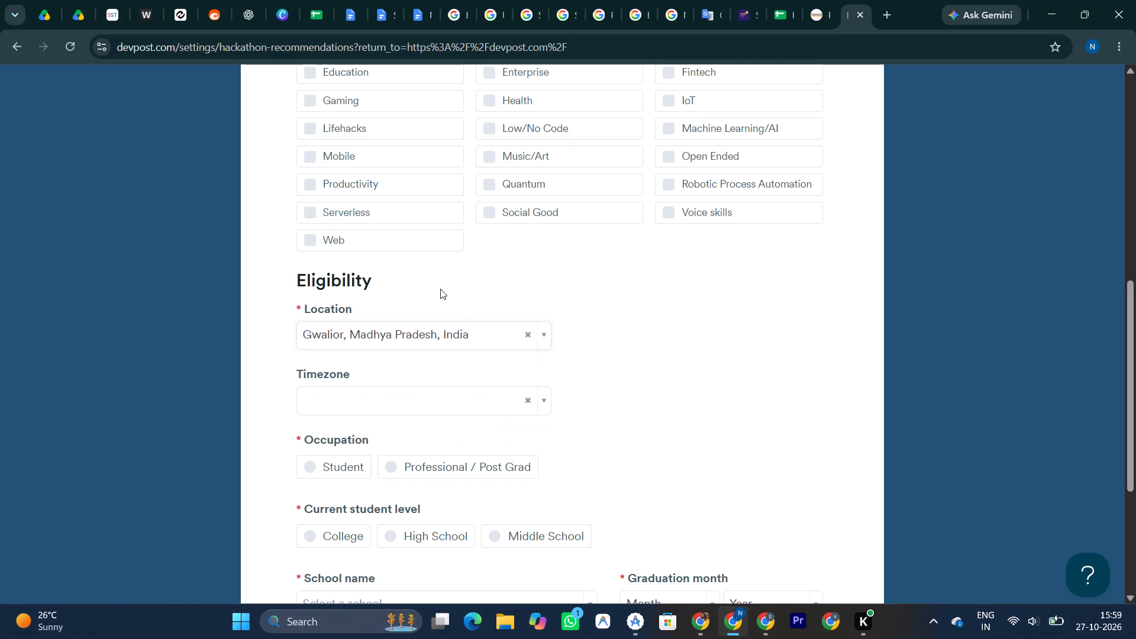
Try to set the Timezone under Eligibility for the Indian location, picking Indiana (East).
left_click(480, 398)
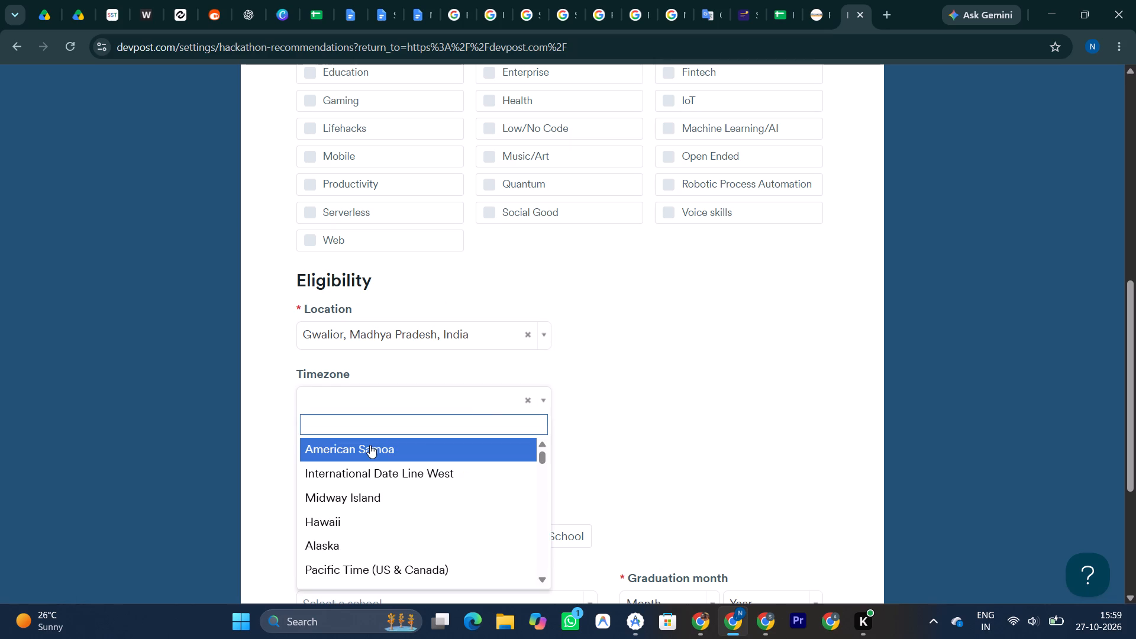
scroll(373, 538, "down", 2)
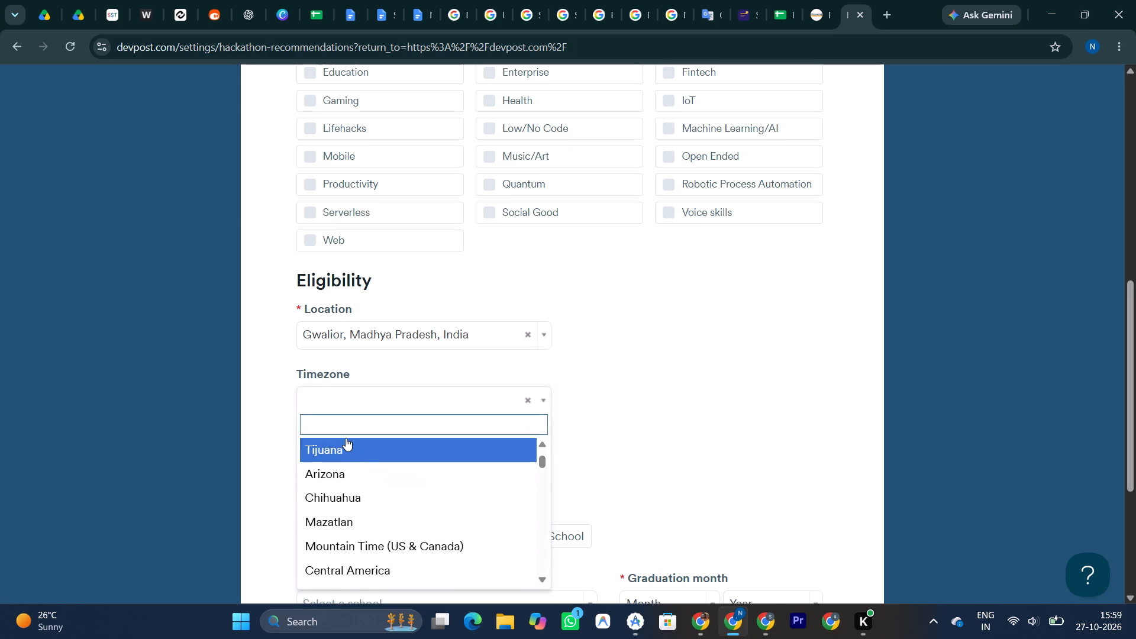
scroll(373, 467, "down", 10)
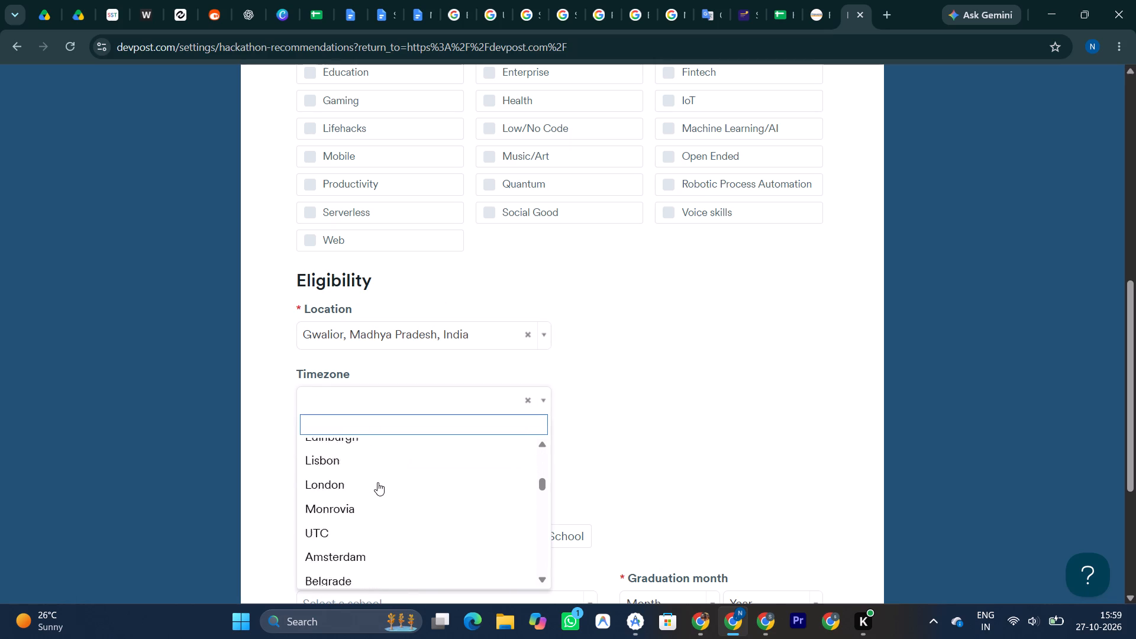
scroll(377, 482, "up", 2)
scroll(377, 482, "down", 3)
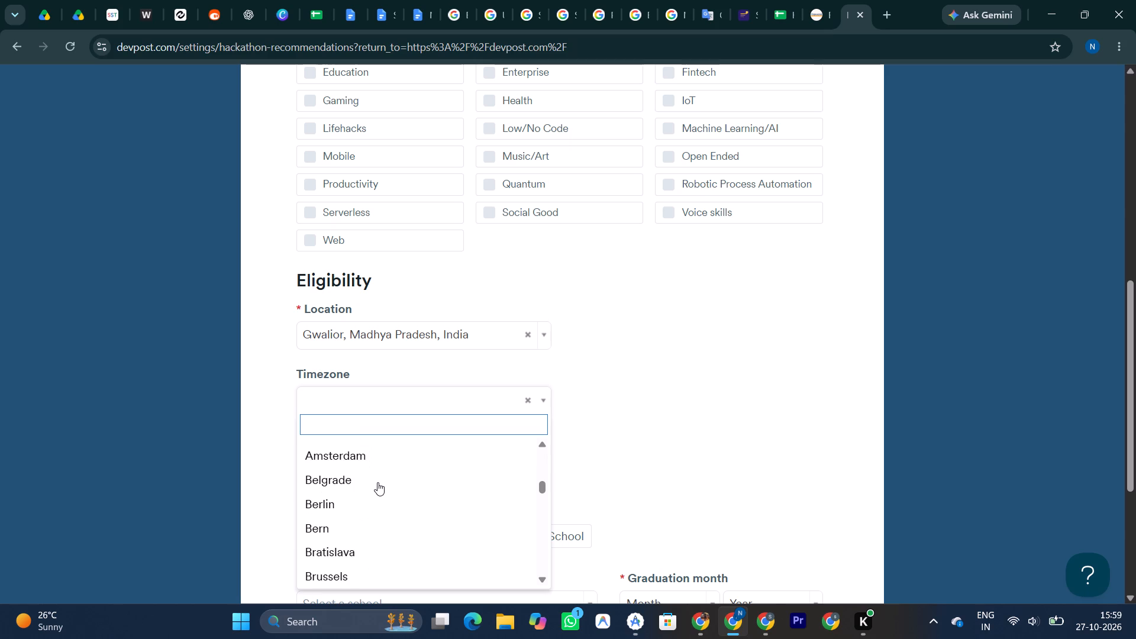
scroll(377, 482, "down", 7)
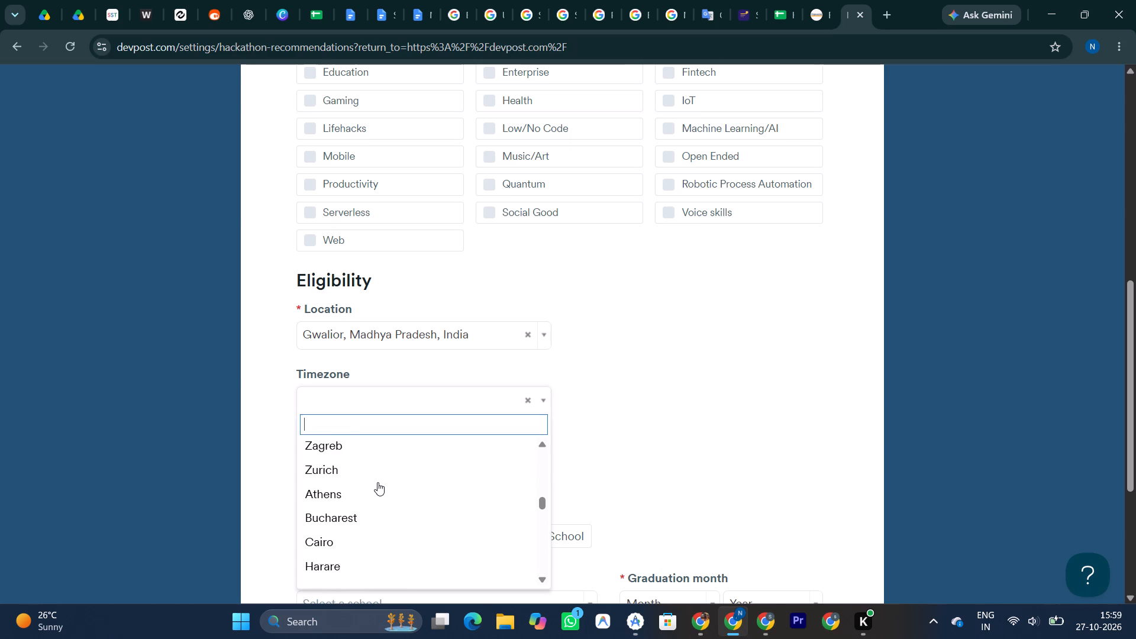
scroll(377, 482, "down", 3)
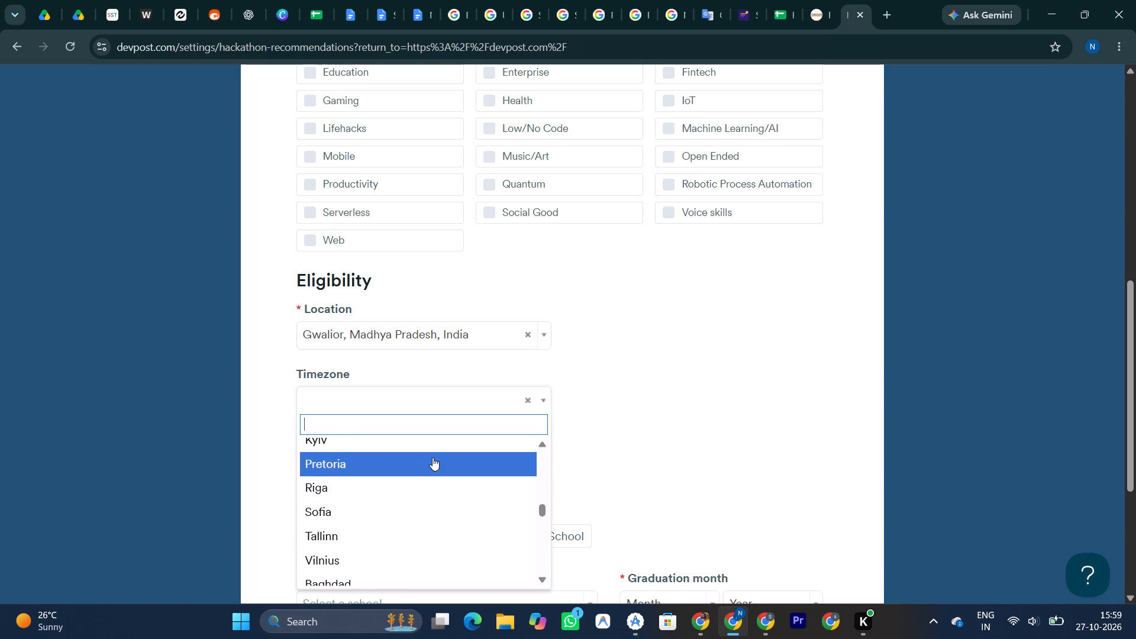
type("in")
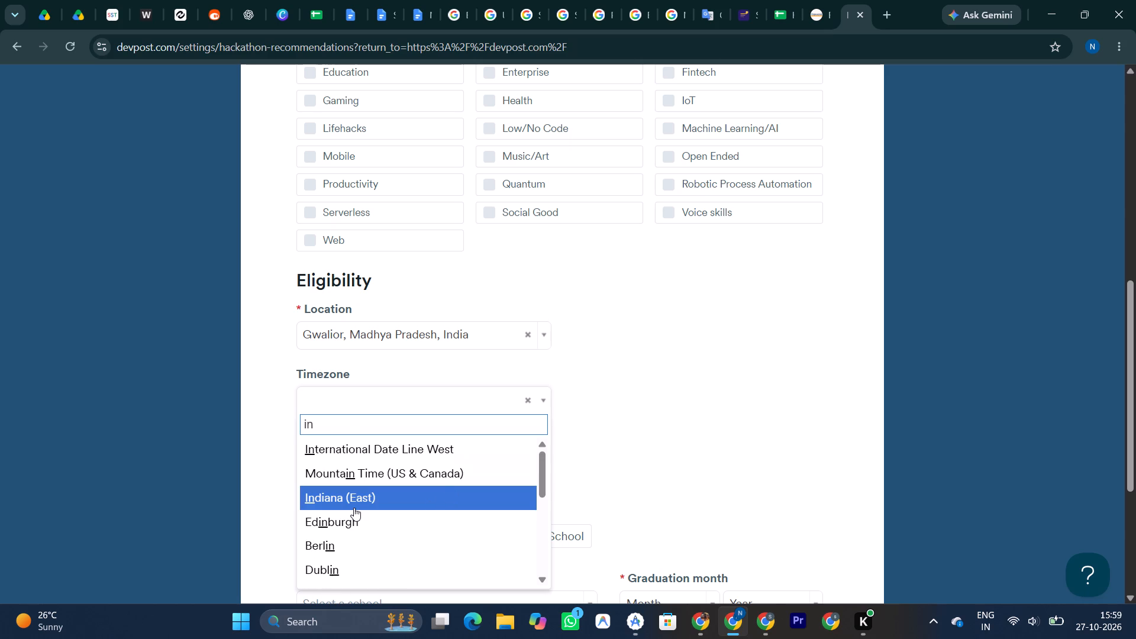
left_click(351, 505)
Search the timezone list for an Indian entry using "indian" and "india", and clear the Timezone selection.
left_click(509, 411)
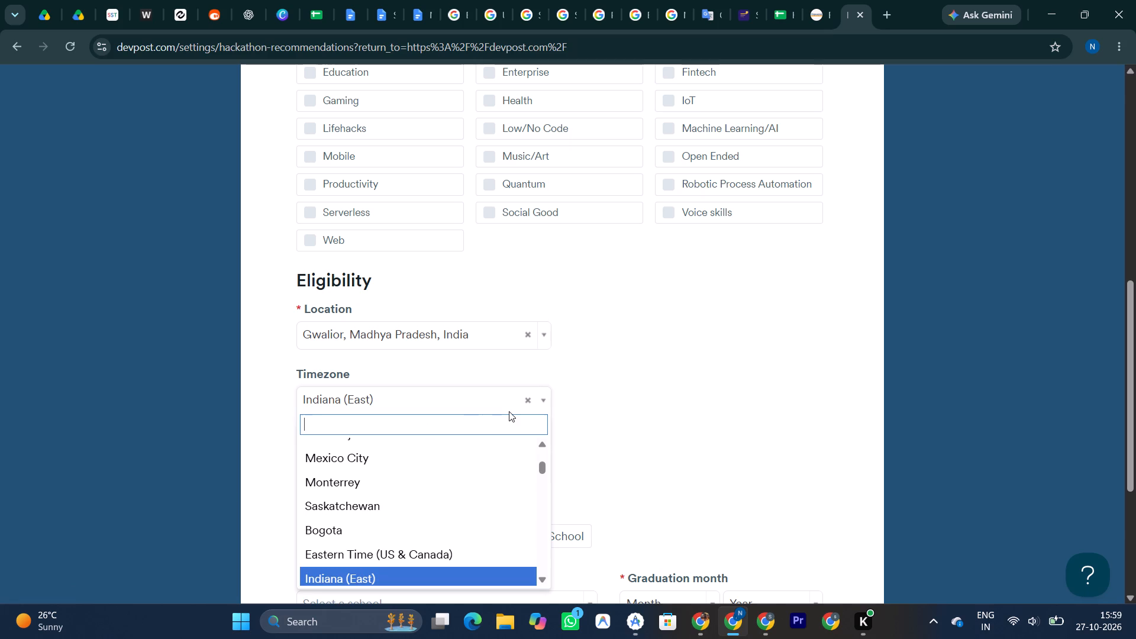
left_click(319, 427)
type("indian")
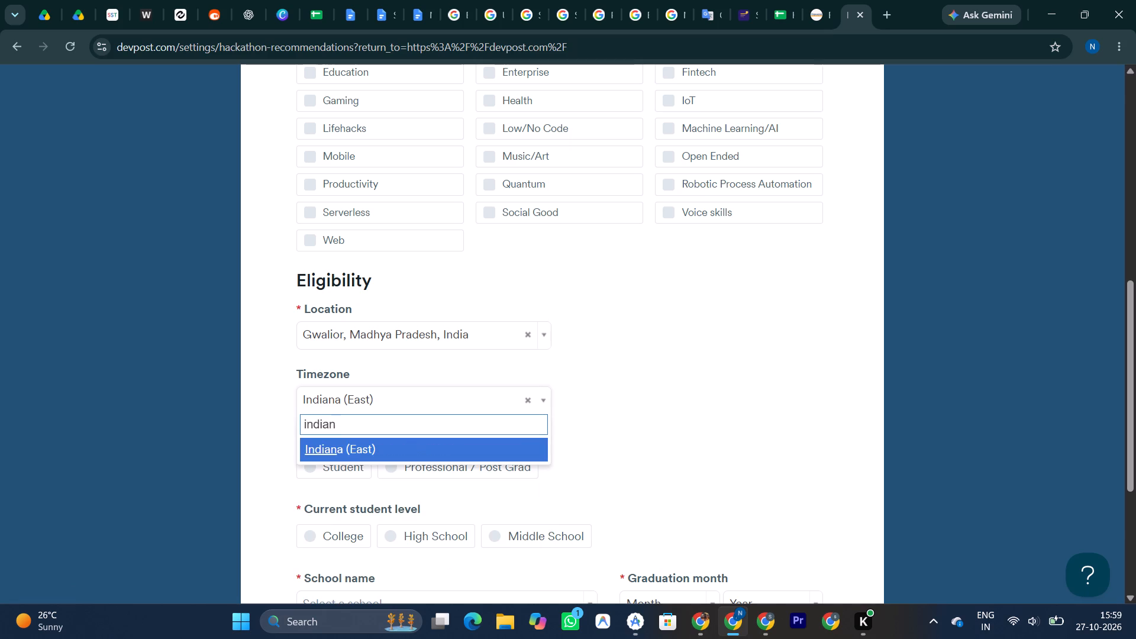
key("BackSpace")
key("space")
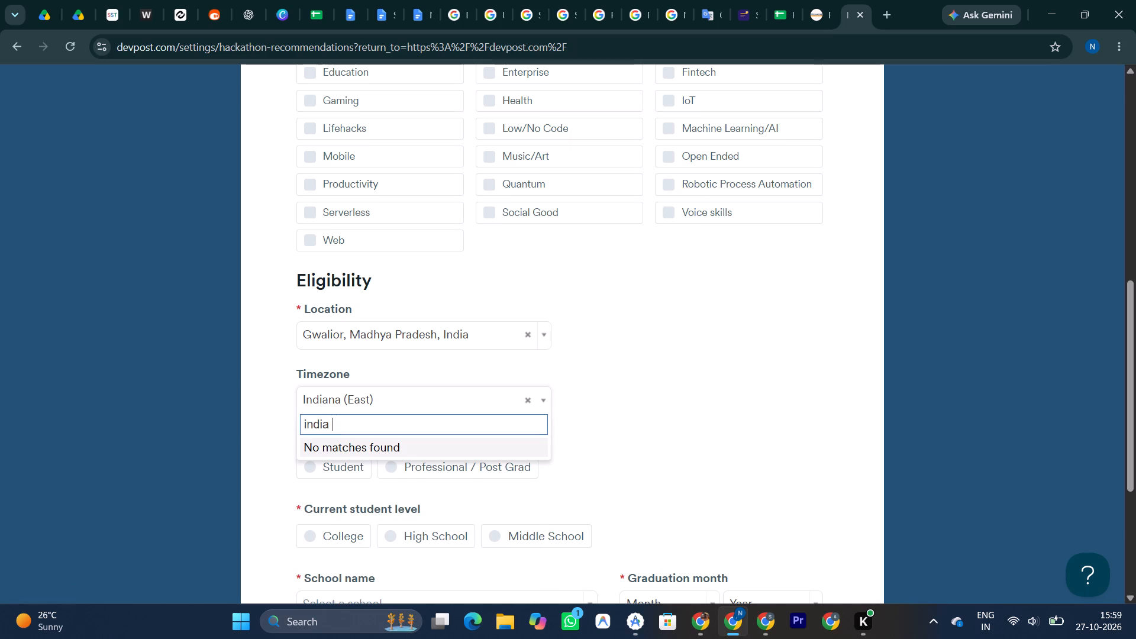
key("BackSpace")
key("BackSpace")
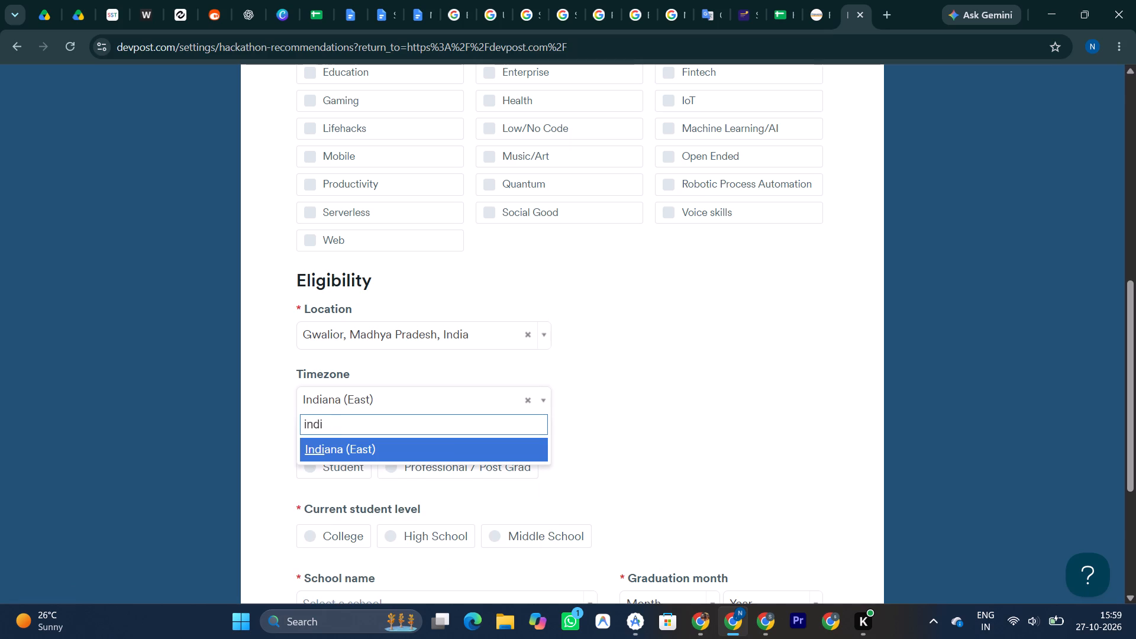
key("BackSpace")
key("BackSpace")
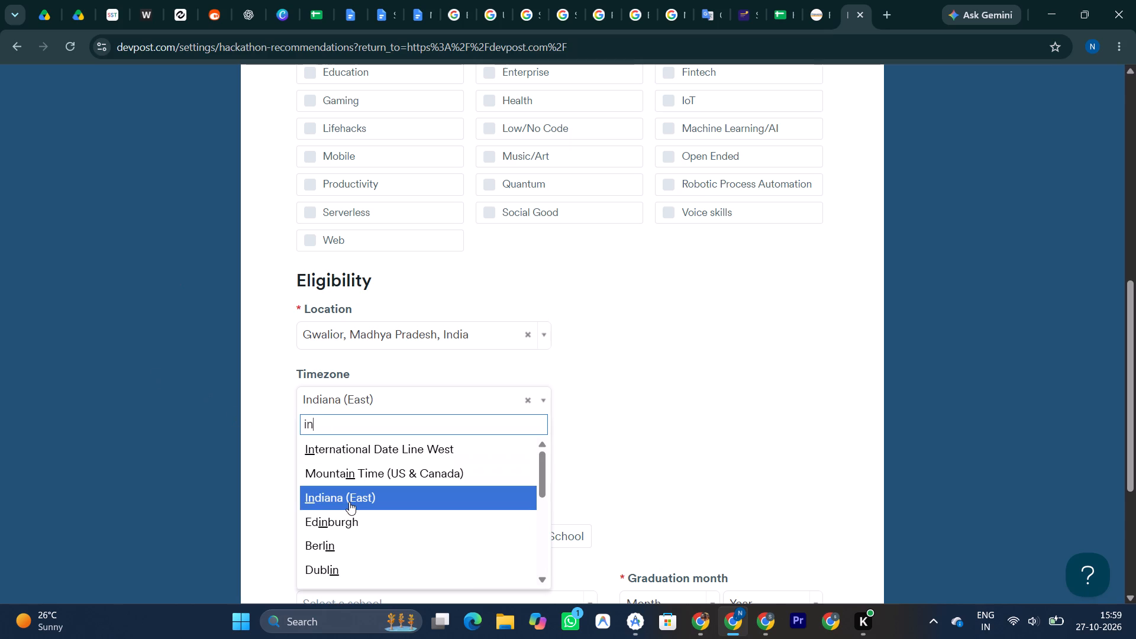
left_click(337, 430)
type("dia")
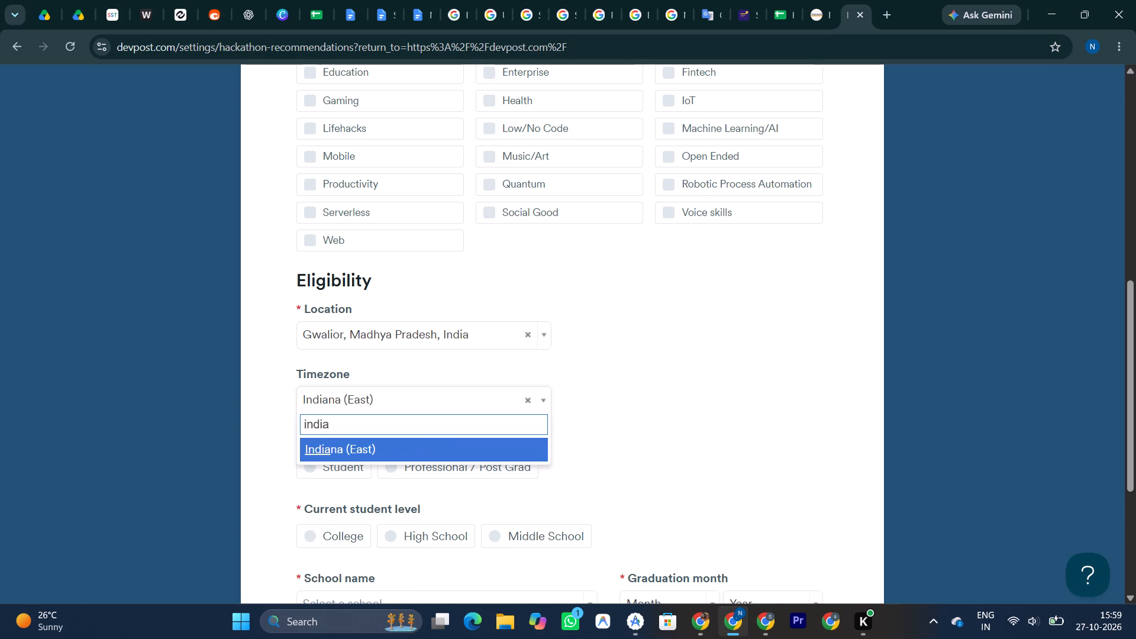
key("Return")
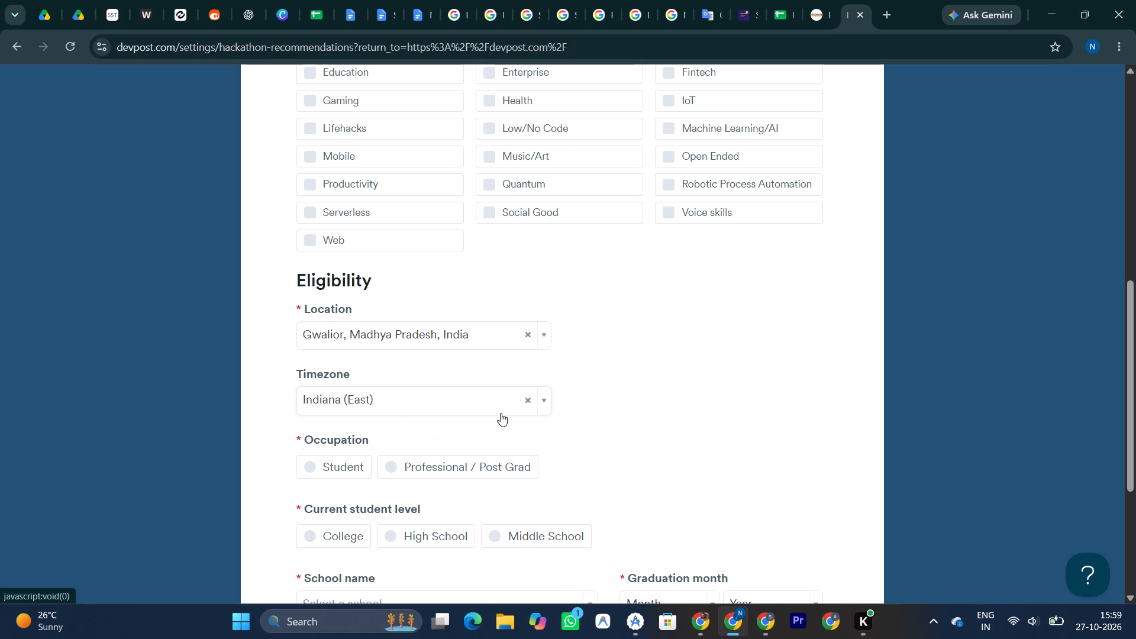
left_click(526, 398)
Fill in the birth month and year under Eligibility and submit the hackathon recommendations form.
scroll(571, 383, "down", 2)
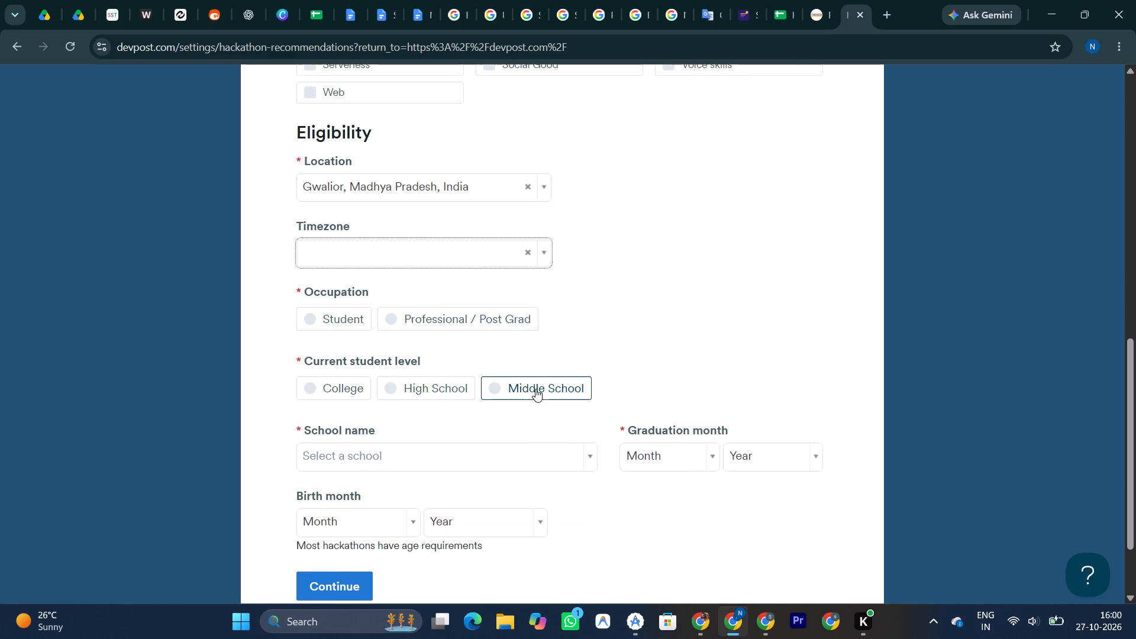
scroll(449, 417, "down", 2)
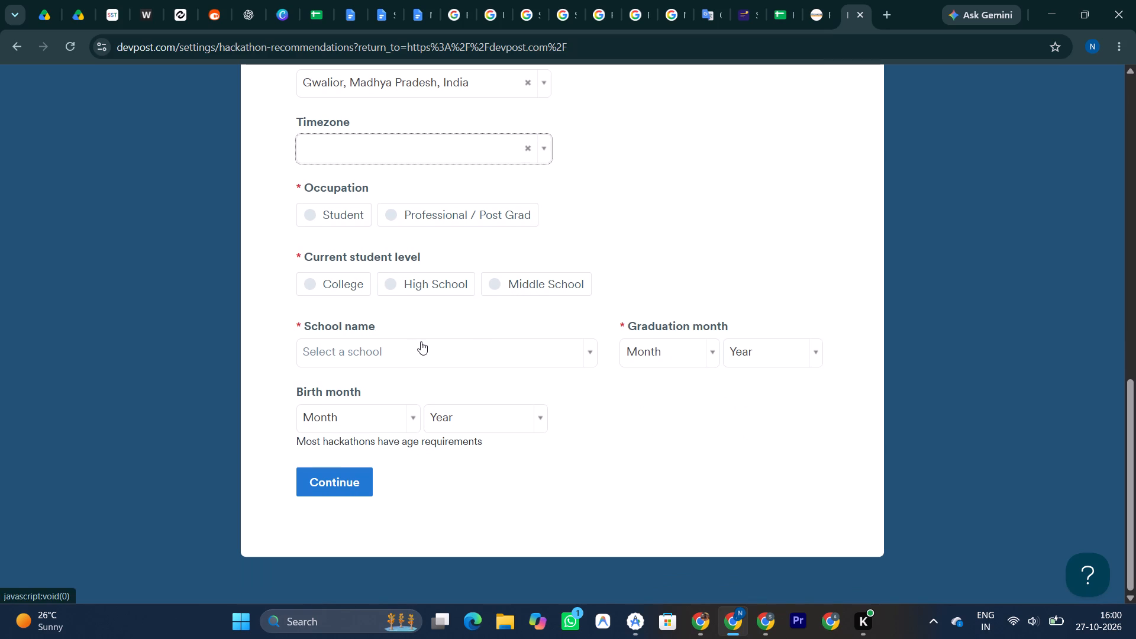
left_click(366, 414)
left_click(336, 351)
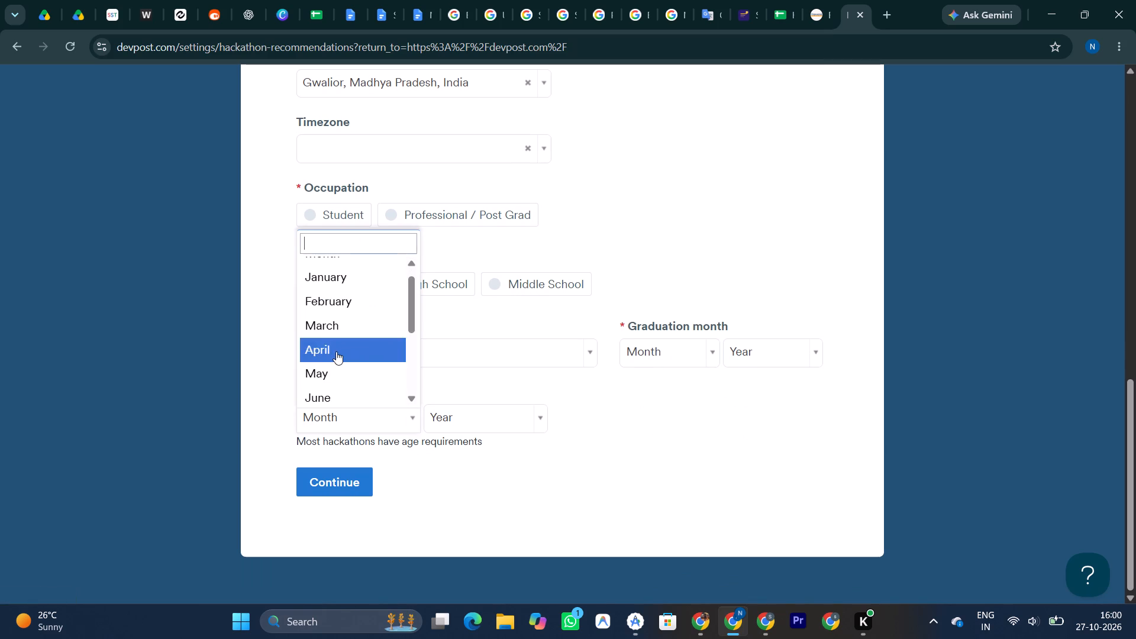
left_click(443, 414)
scroll(454, 322, "up", 5)
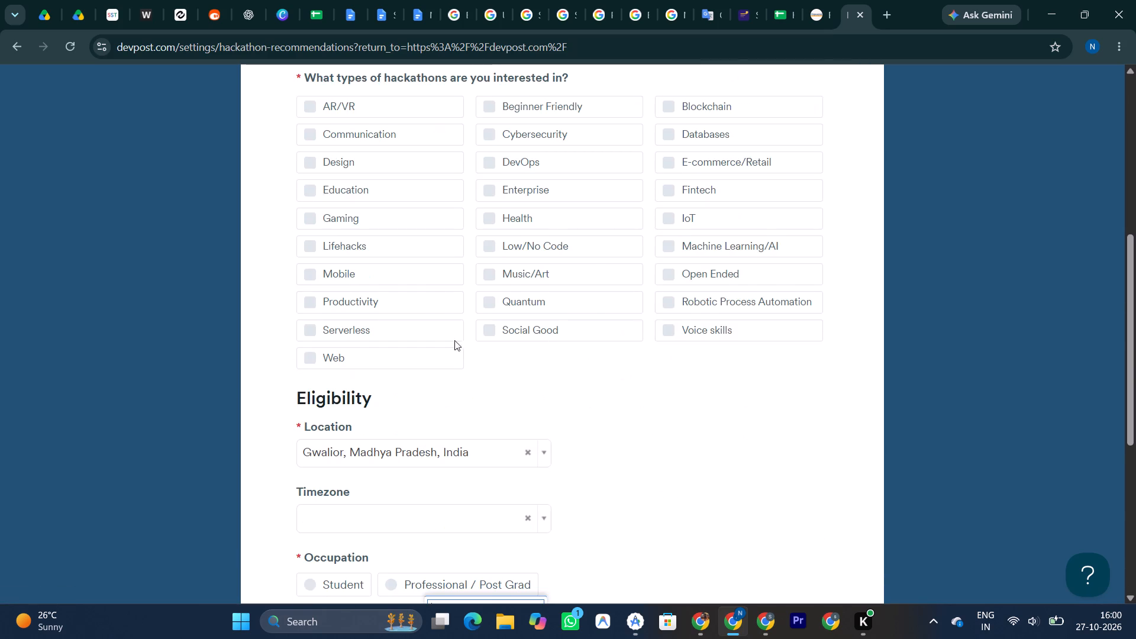
scroll(457, 373, "down", 13)
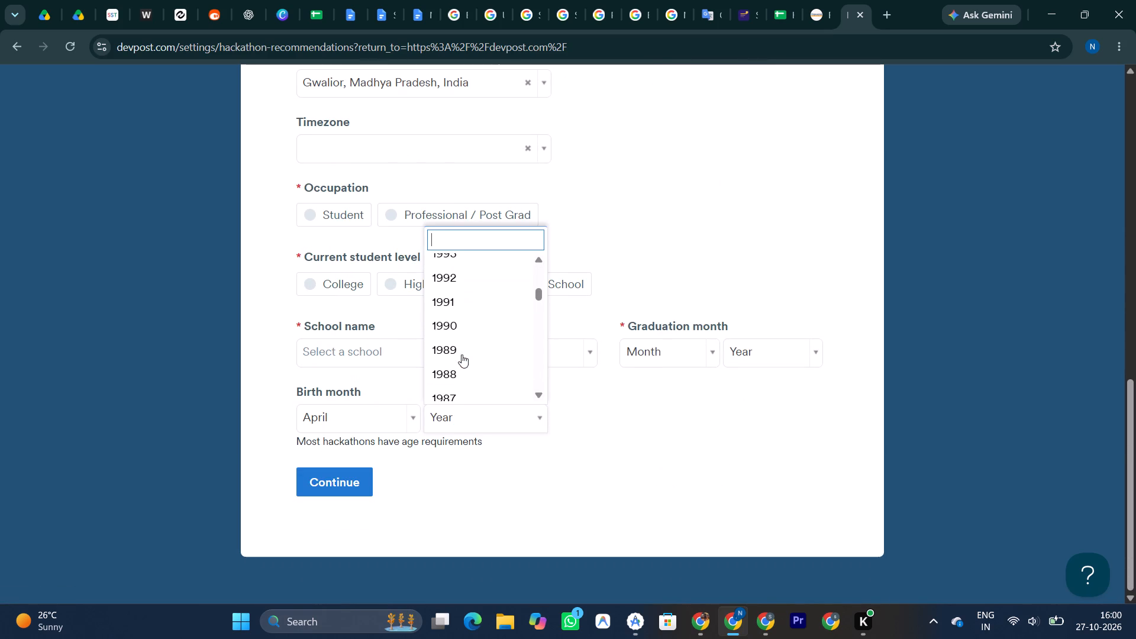
scroll(453, 334, "up", 2)
left_click(455, 351)
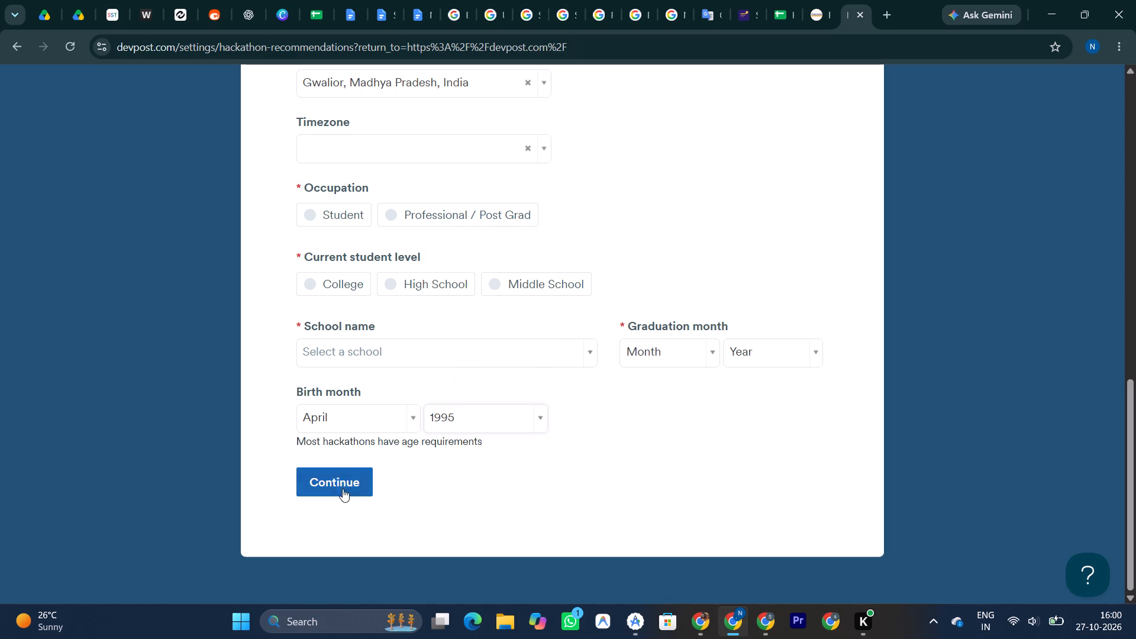
left_click(339, 480)
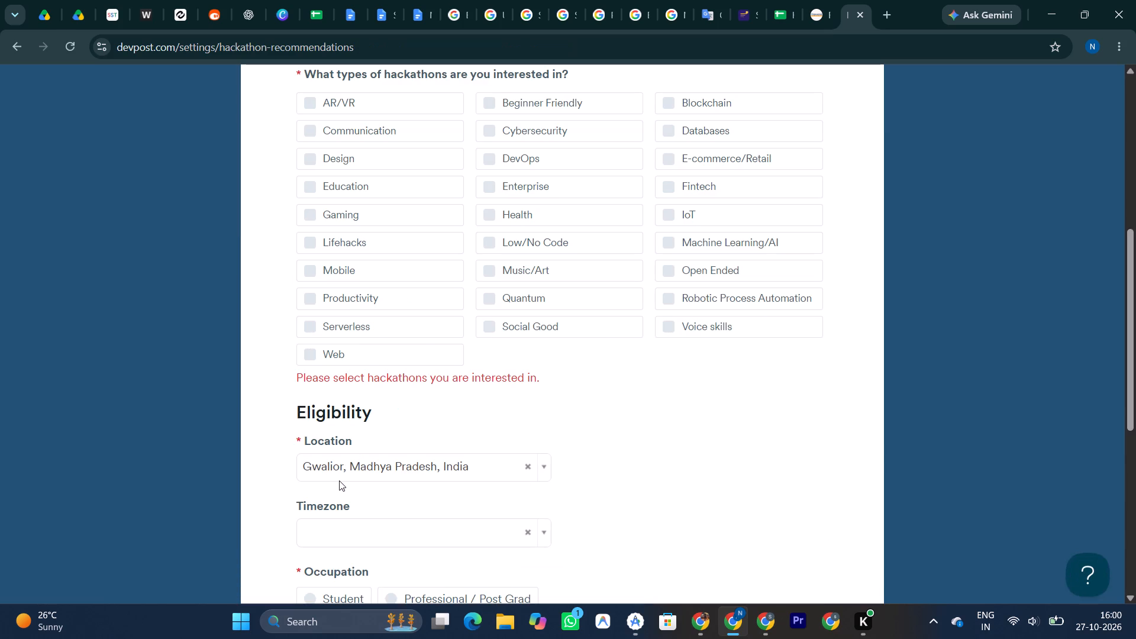
Select Communication, Design and Web as the hackathon types of interest and submit the form again.
scroll(557, 387, "up", 2)
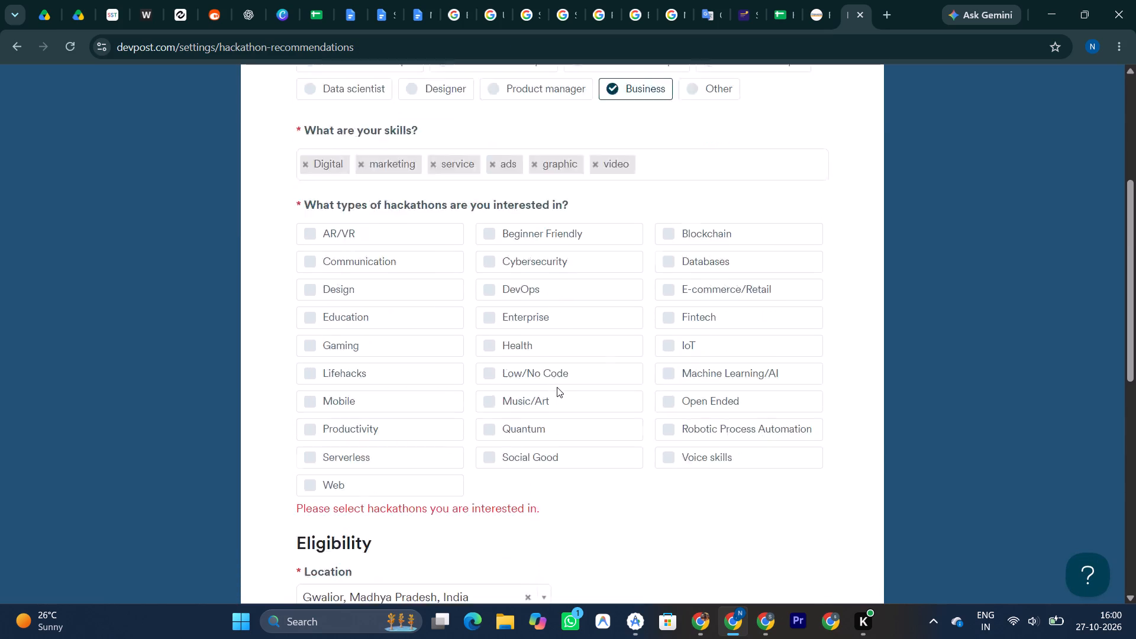
scroll(557, 387, "up", 2)
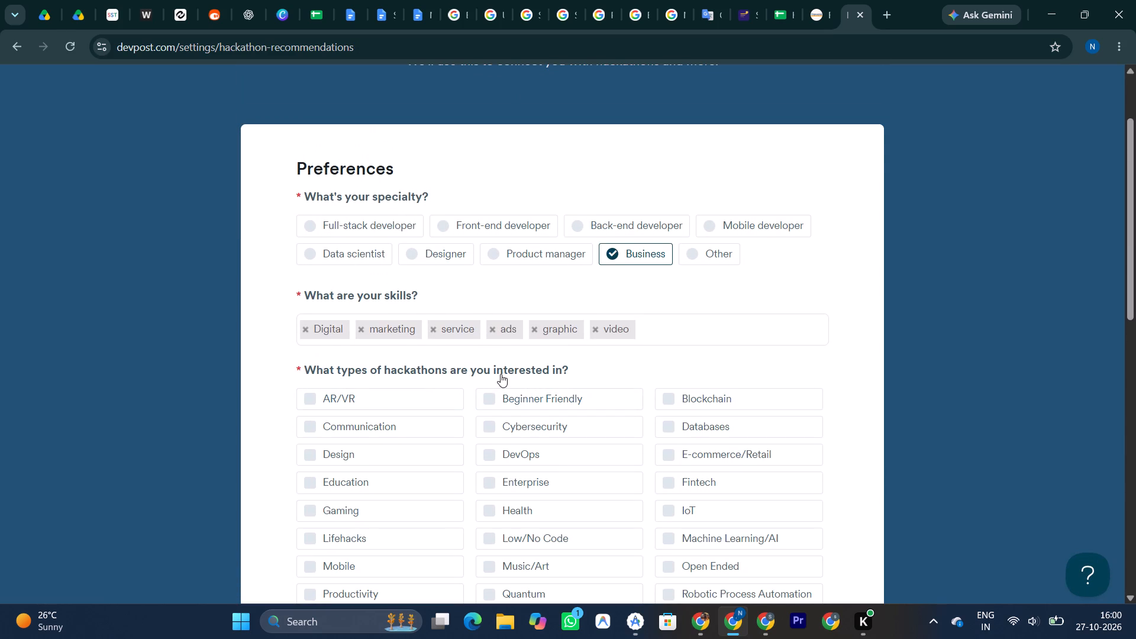
scroll(463, 312, "down", 1)
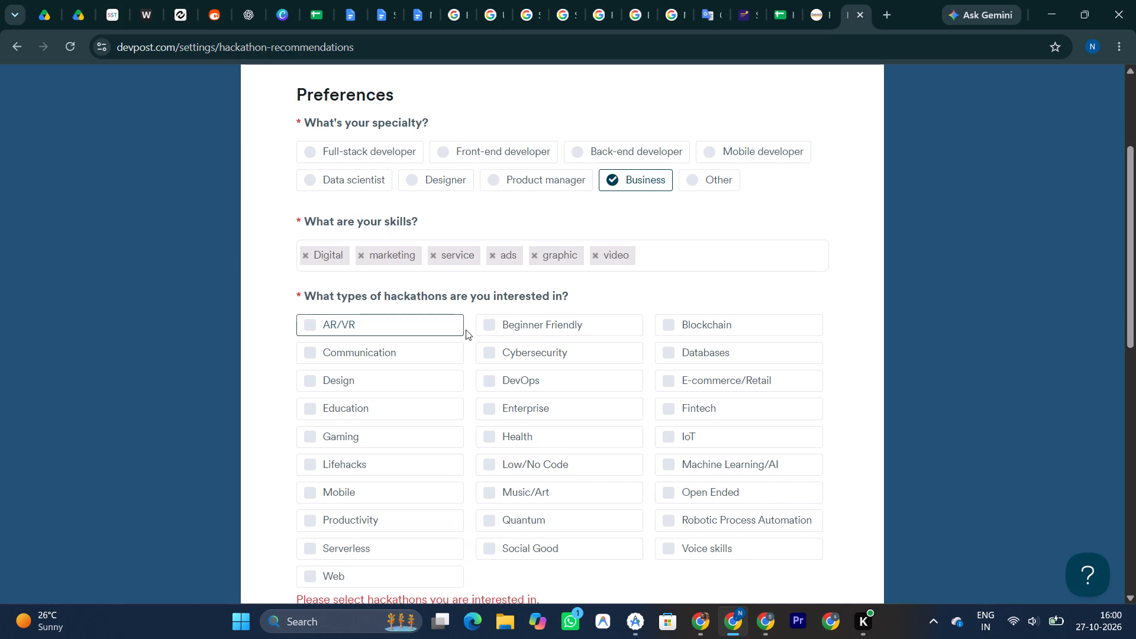
left_click(430, 358)
scroll(431, 350, "down", 1)
left_click(350, 308)
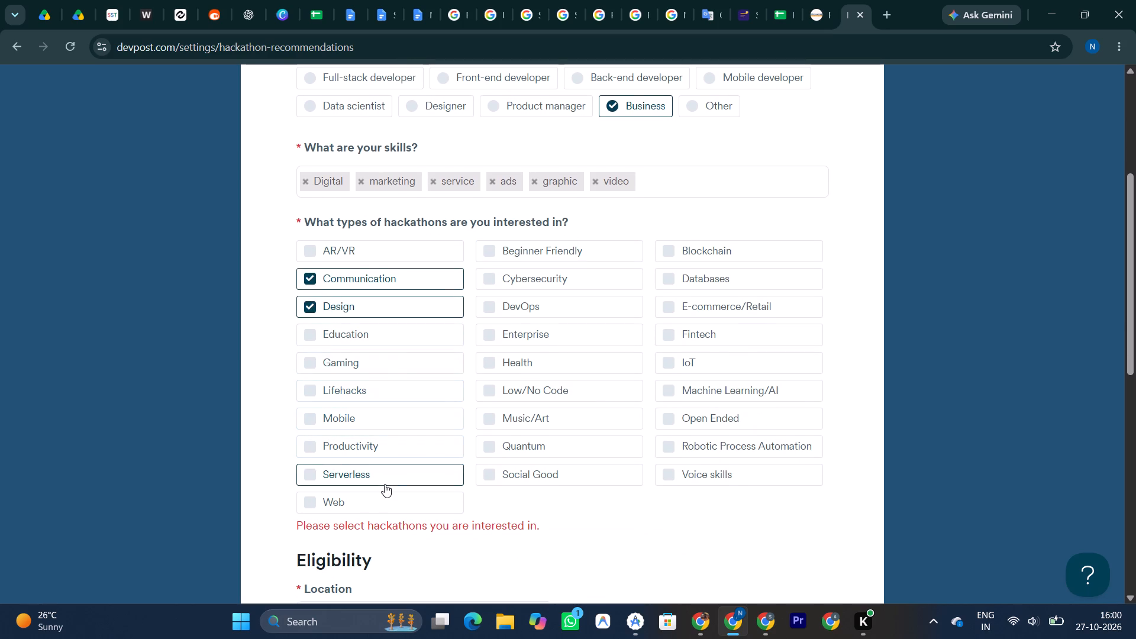
left_click(401, 508)
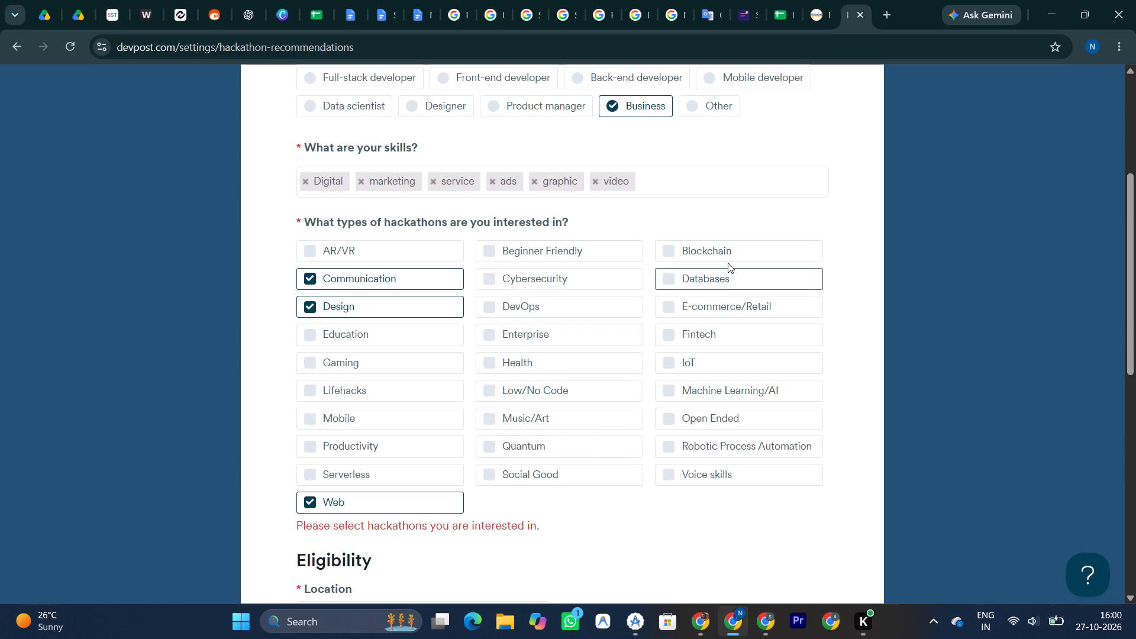
left_click(735, 302)
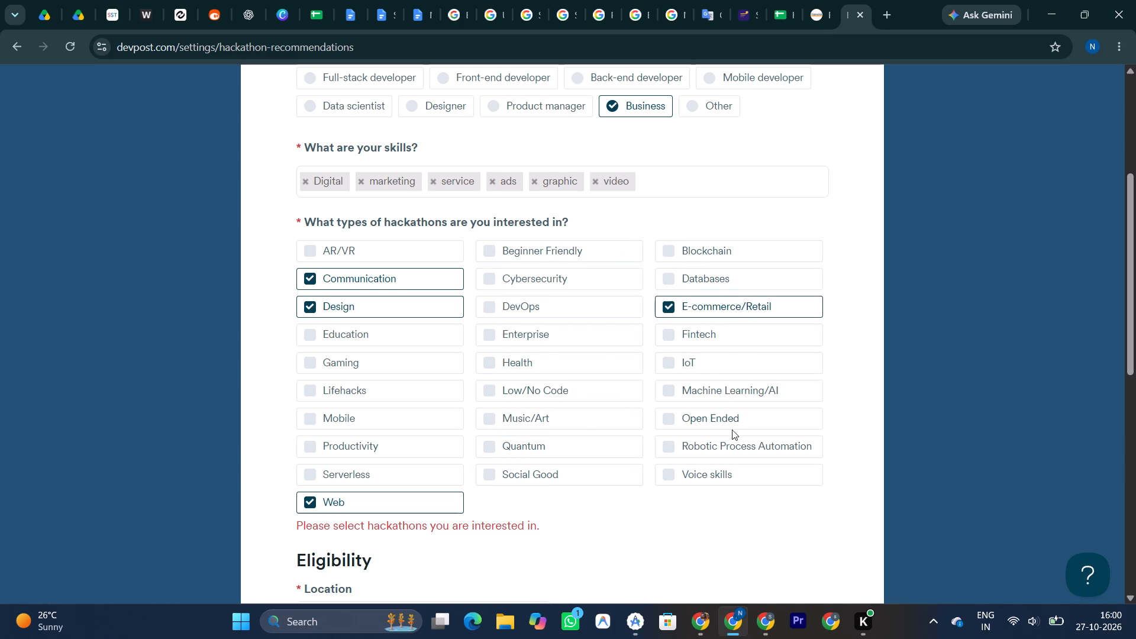
left_click(722, 304)
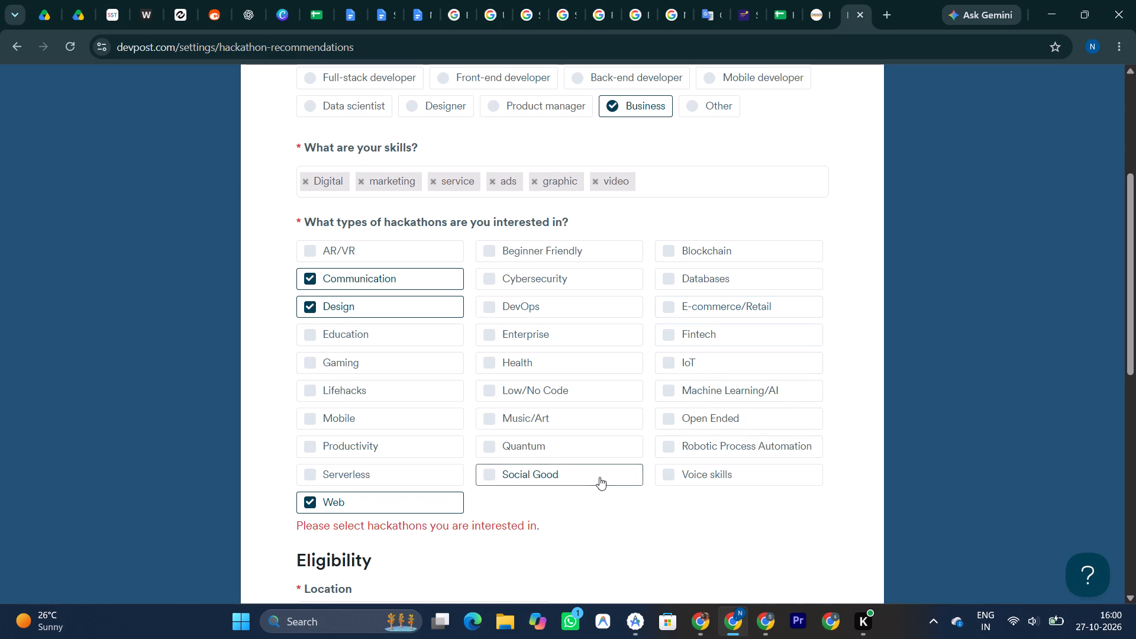
scroll(531, 437, "down", 9)
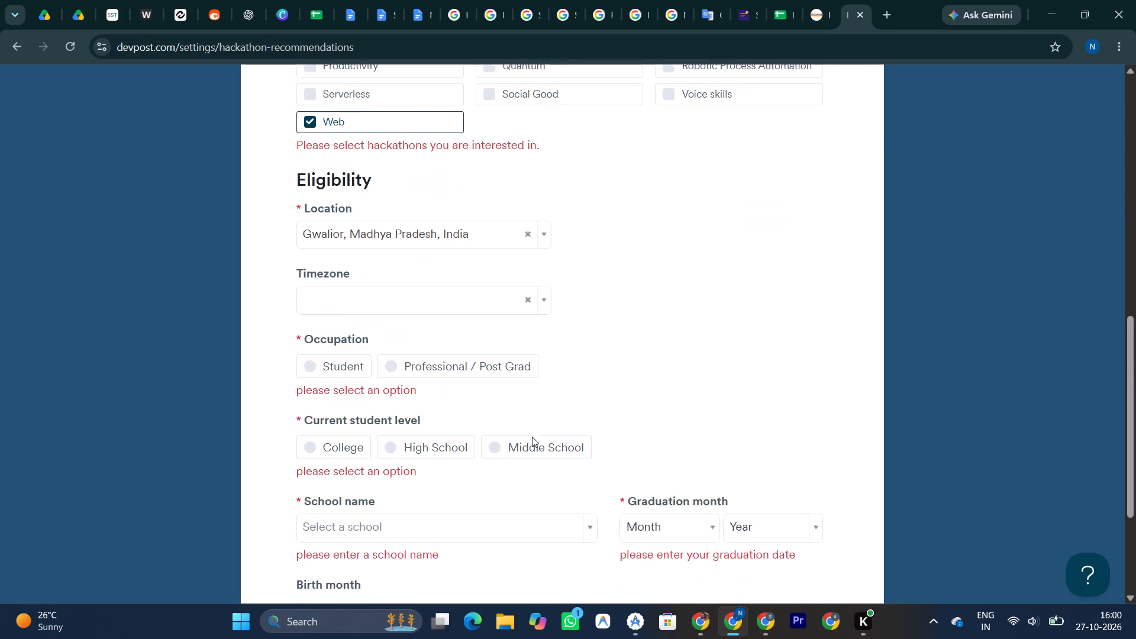
scroll(532, 437, "down", 2)
left_click(348, 474)
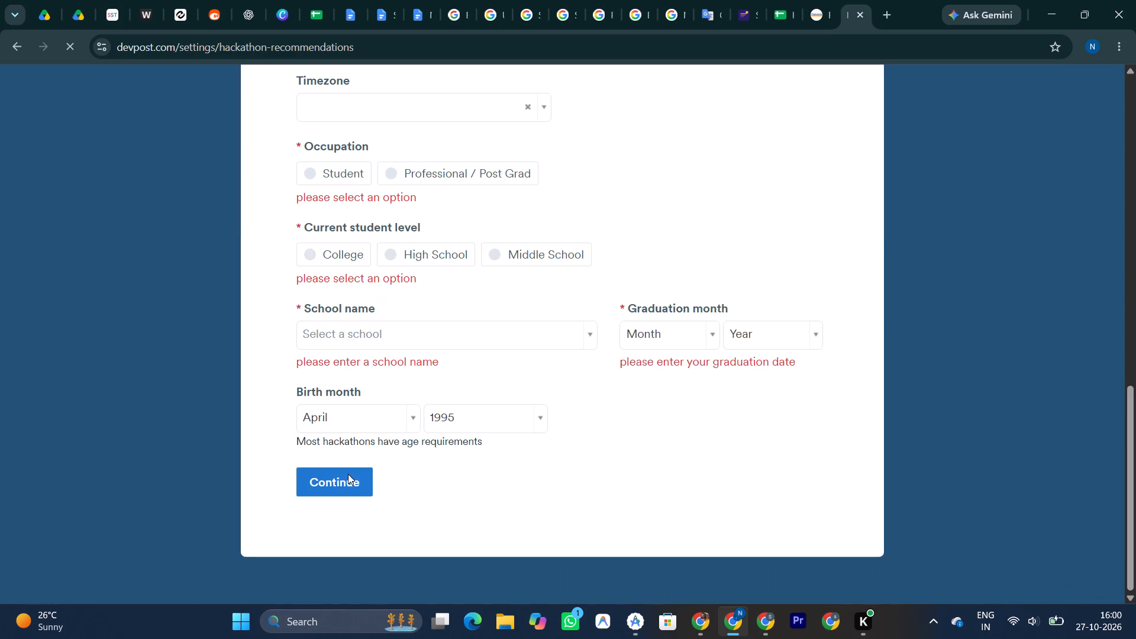
Leave the hackathon recommendations form by going back through the previous pages.
scroll(666, 443, "up", 1)
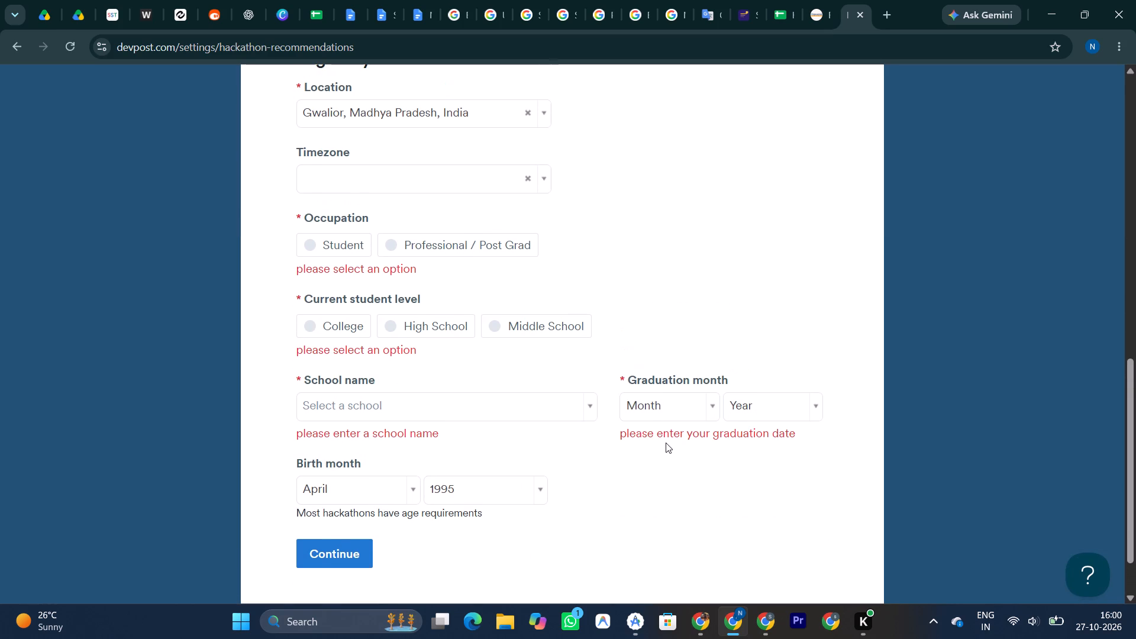
scroll(666, 443, "up", 15)
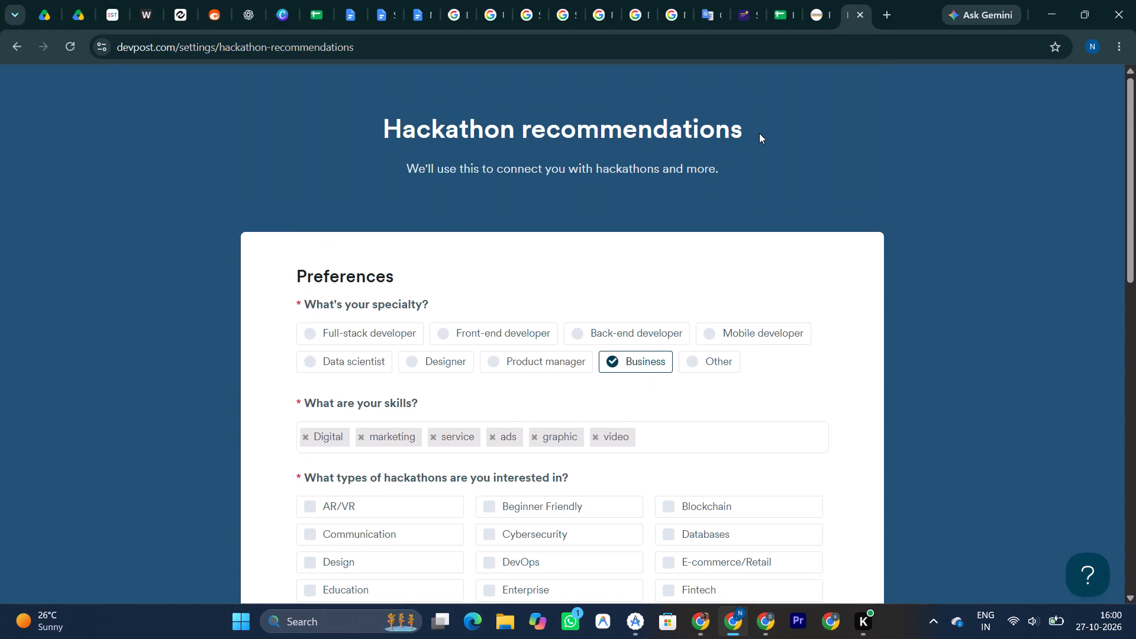
left_click(24, 49)
left_click(24, 49)
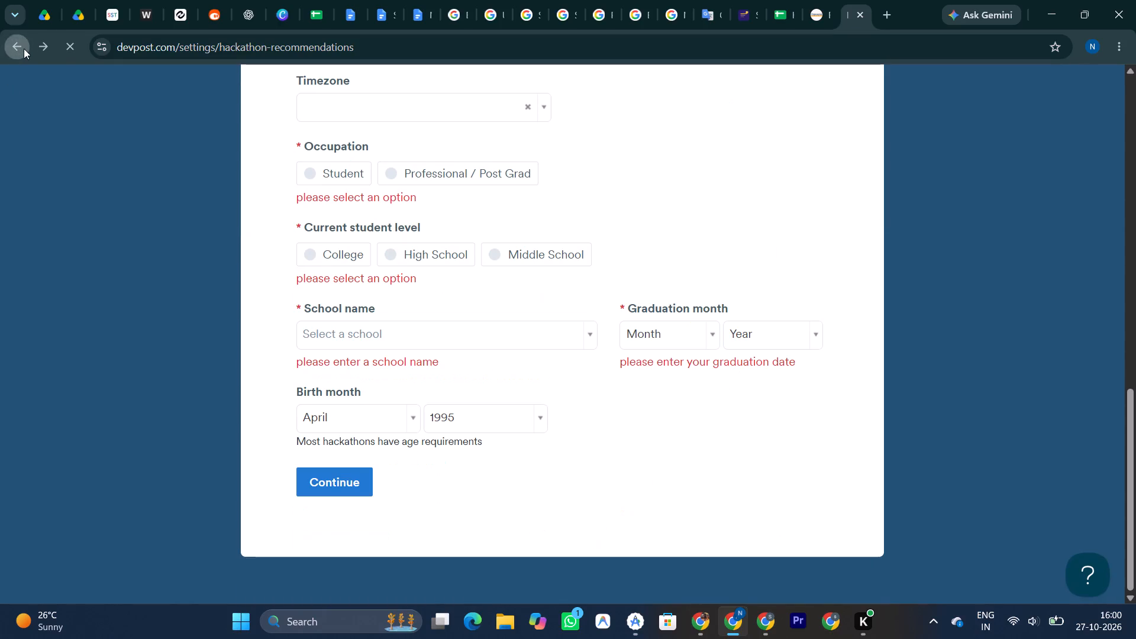
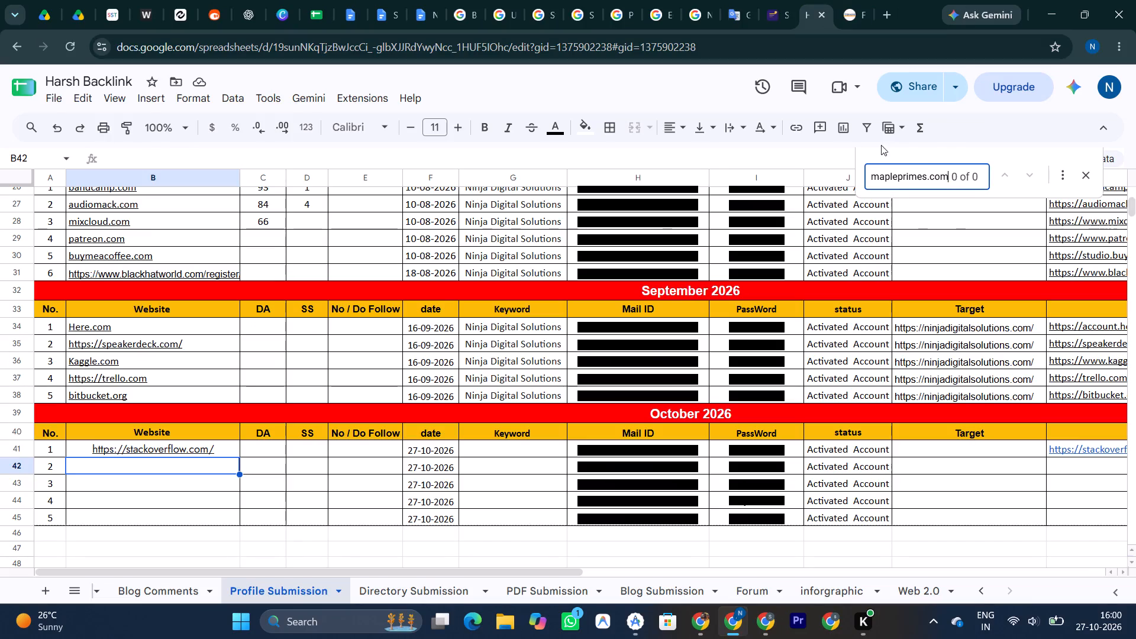
left_click(835, 0)
left_click(847, 0)
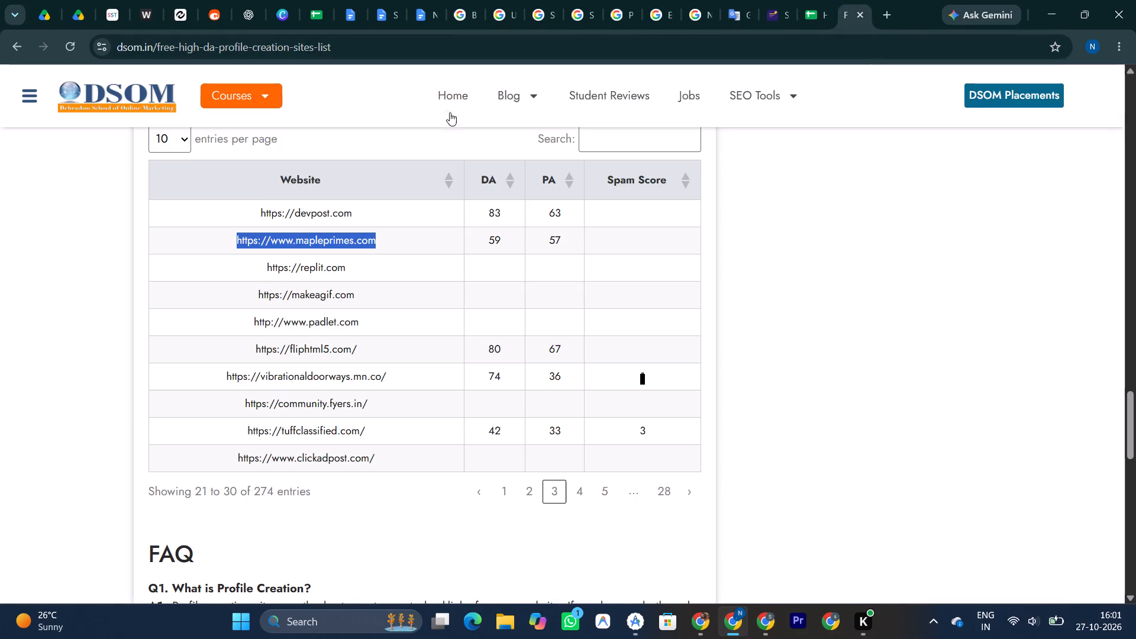
left_click(880, 18)
key("ctrl+v")
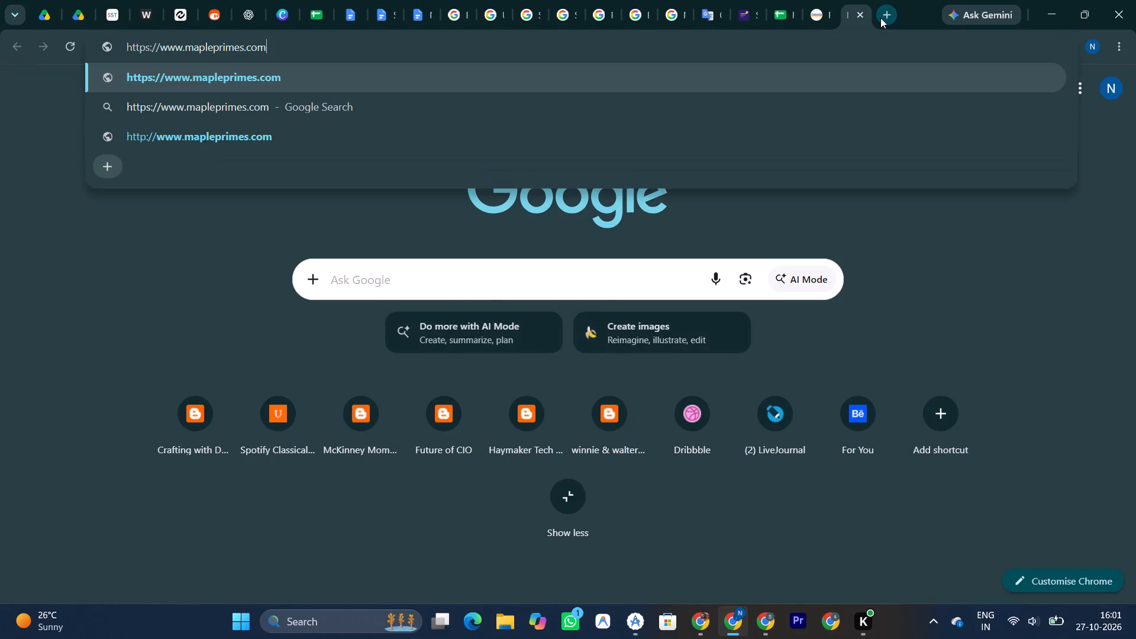
key("Return")
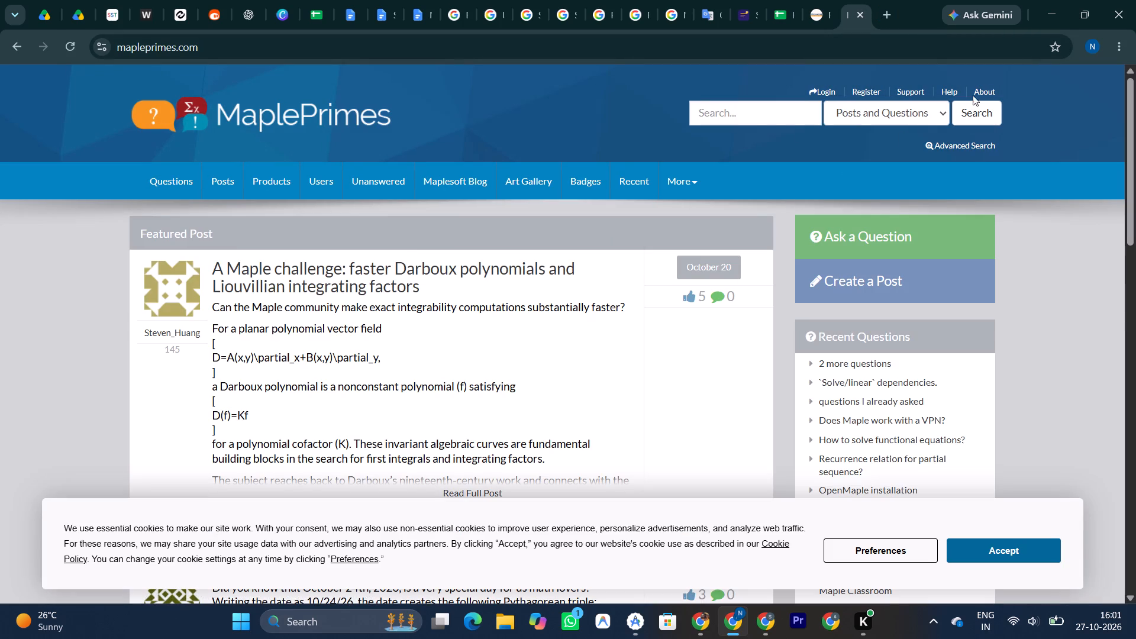
left_click(1000, 543)
Examine the MaplePrimes home page posts and the "What's next for the Maple Conference" post with its comments feed, and return to the post.
scroll(537, 318, "down", 6)
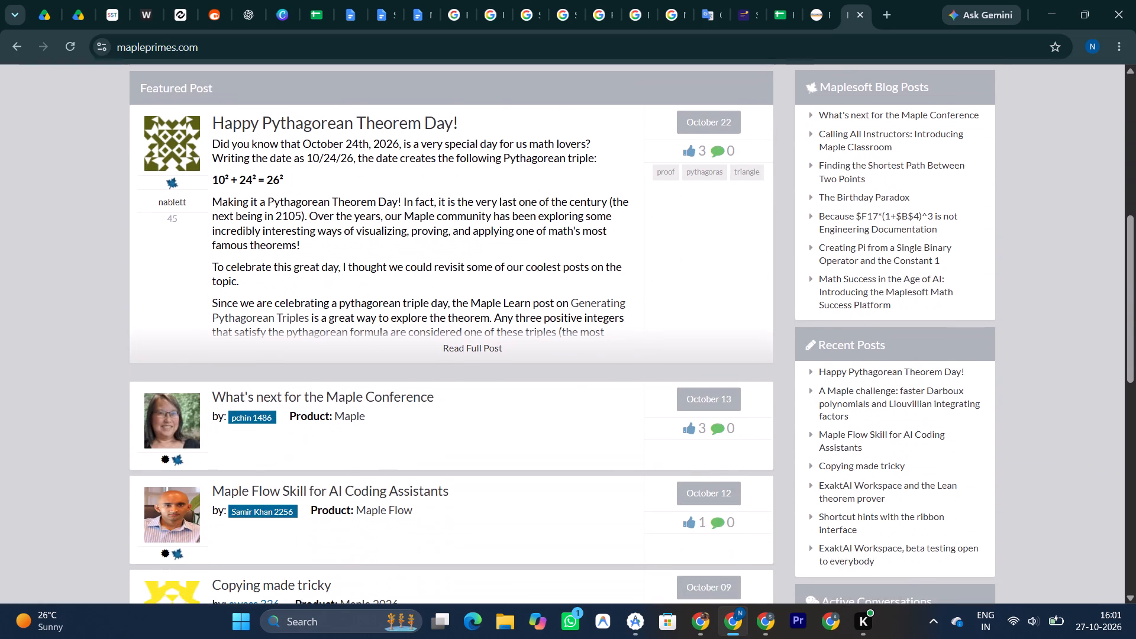
scroll(537, 318, "down", 2)
left_click(408, 299)
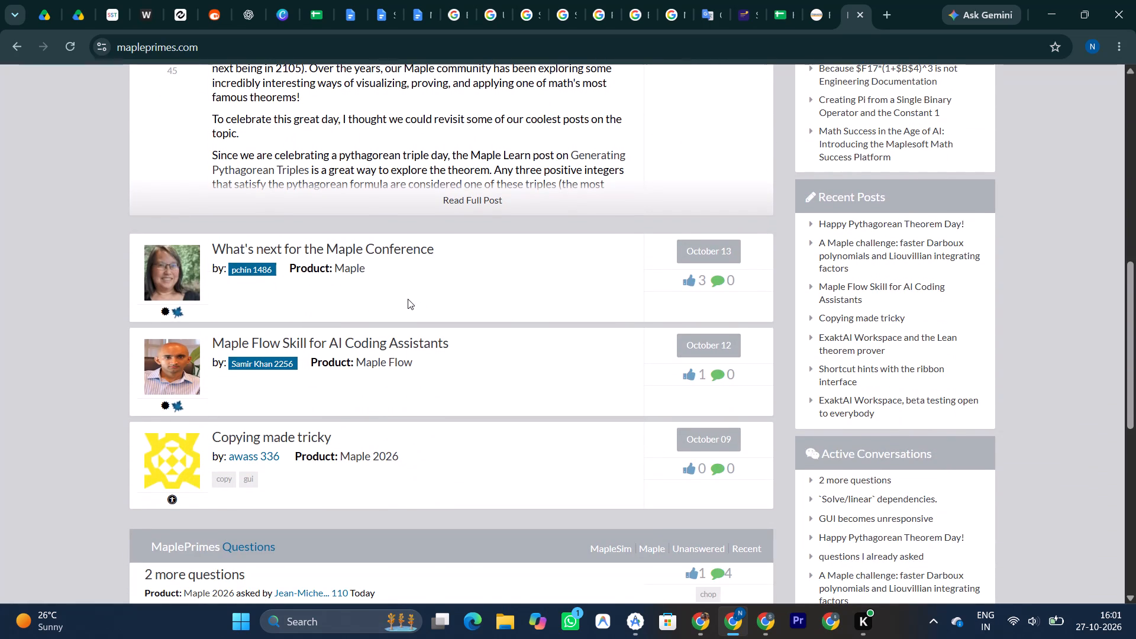
left_click(720, 277)
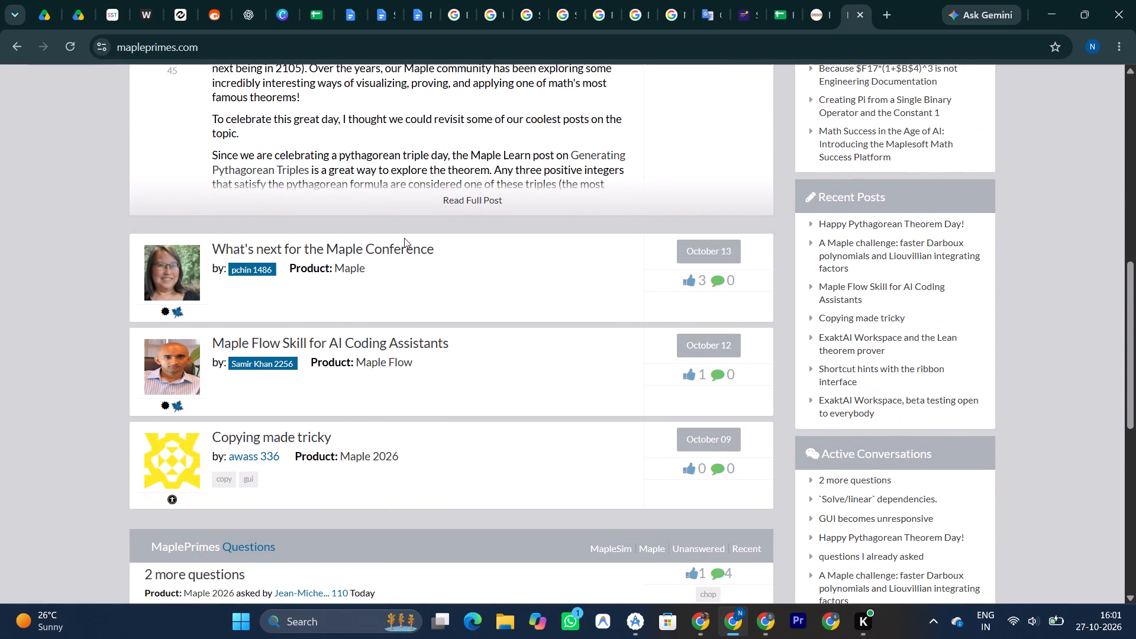
left_click(409, 246)
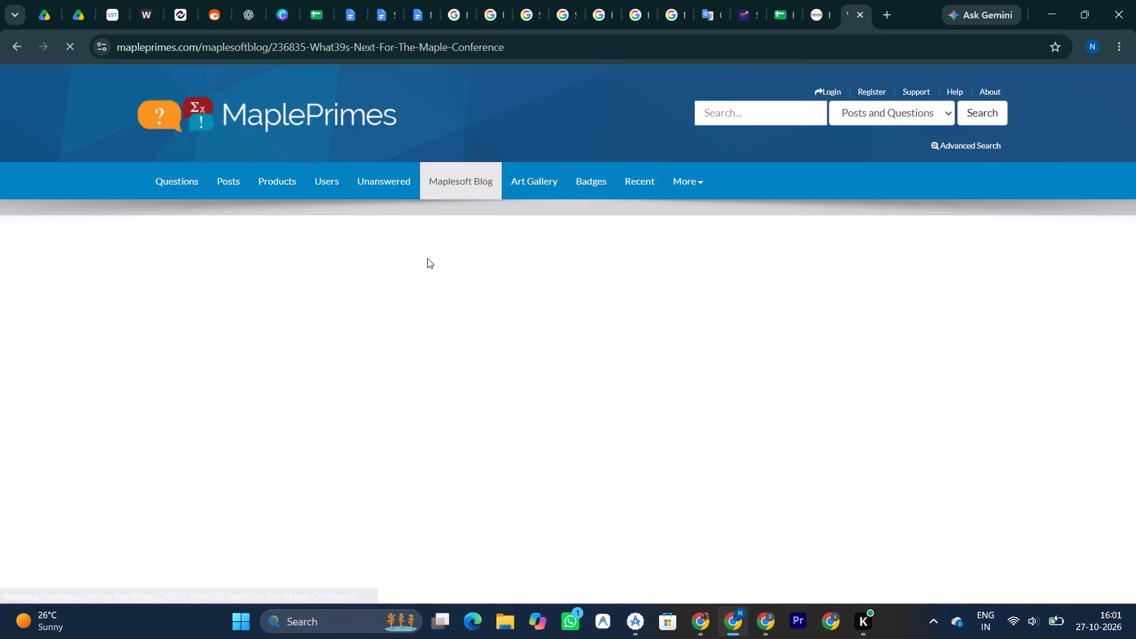
scroll(677, 299, "down", 7)
scroll(677, 299, "up", 2)
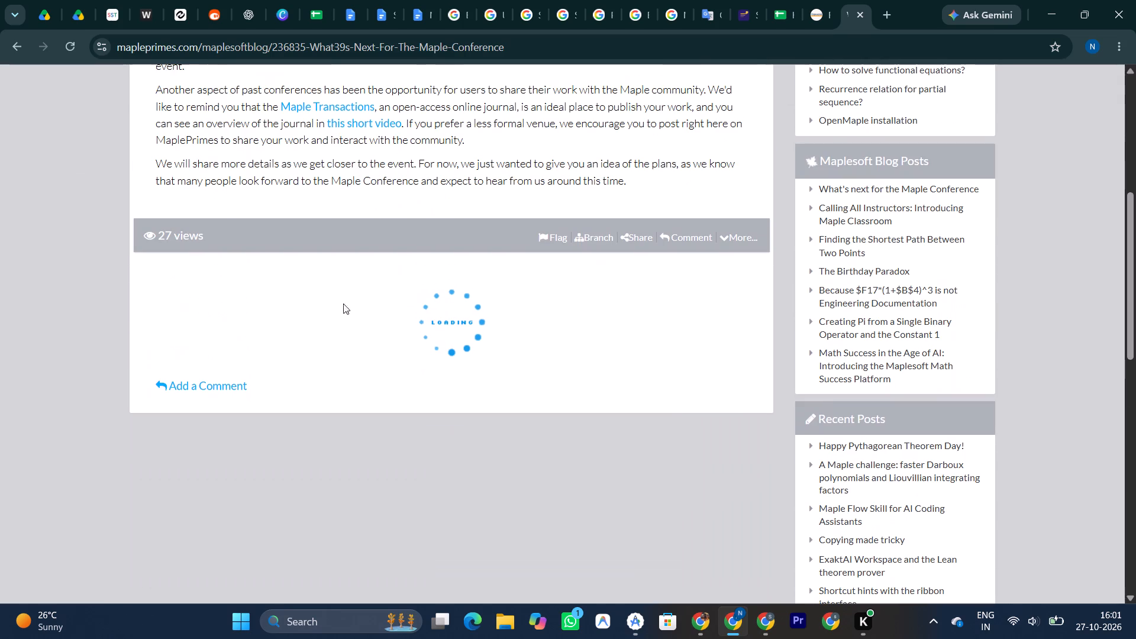
left_click(729, 285)
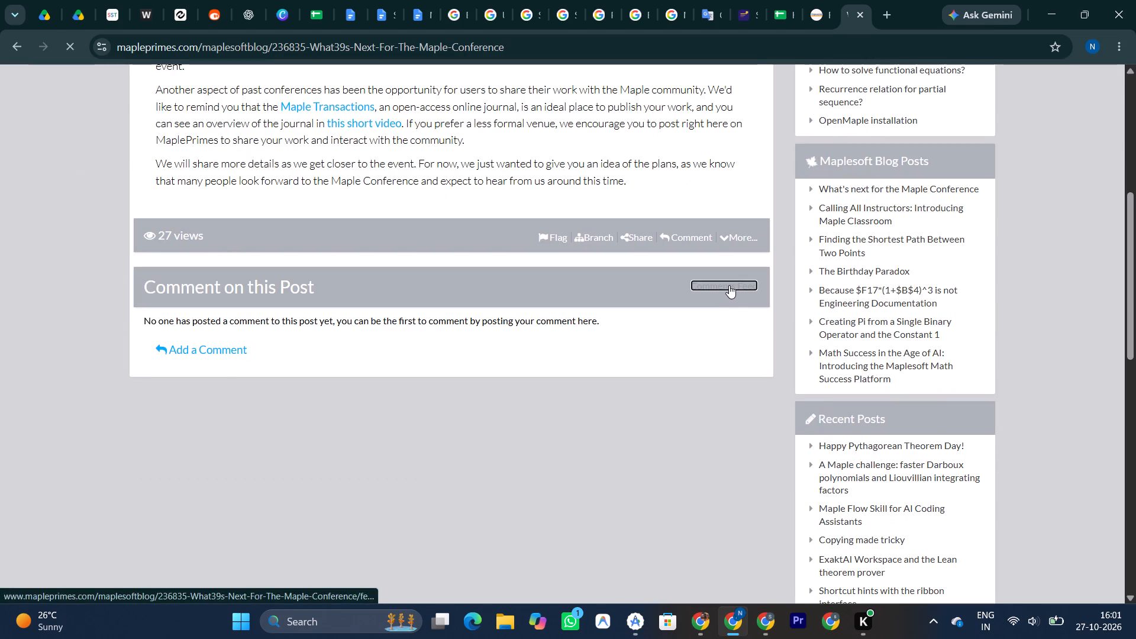
left_click(4, 51)
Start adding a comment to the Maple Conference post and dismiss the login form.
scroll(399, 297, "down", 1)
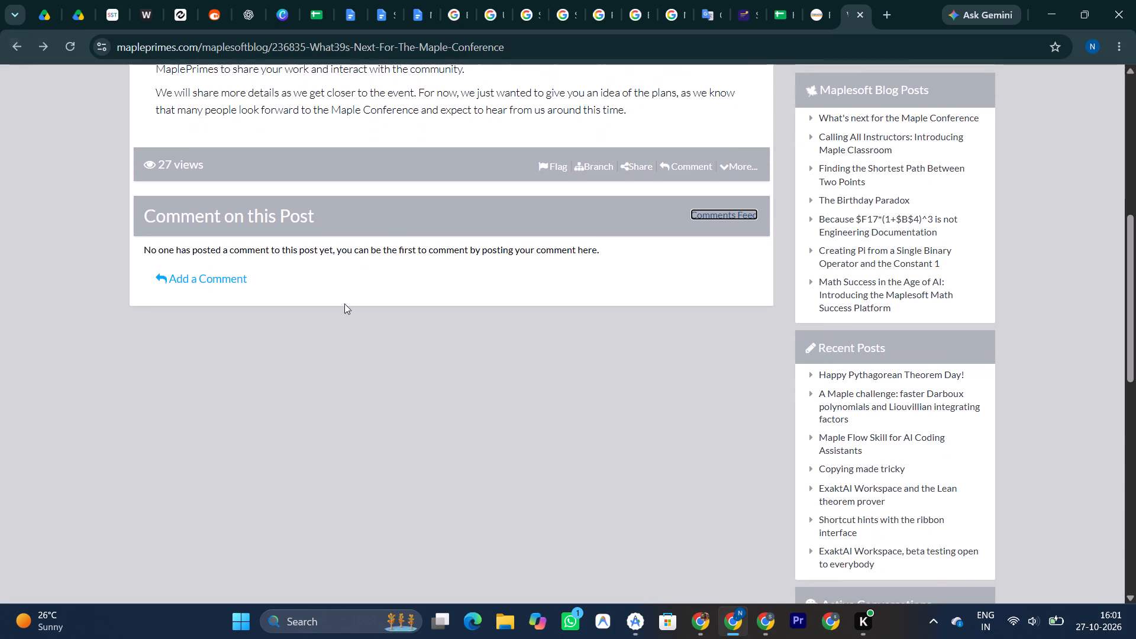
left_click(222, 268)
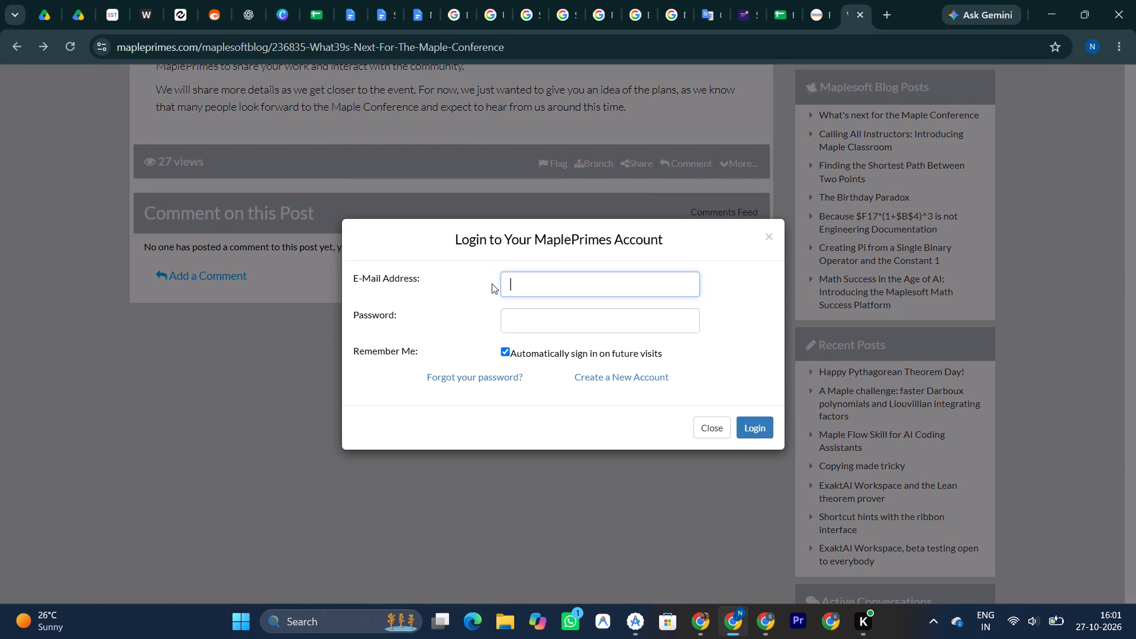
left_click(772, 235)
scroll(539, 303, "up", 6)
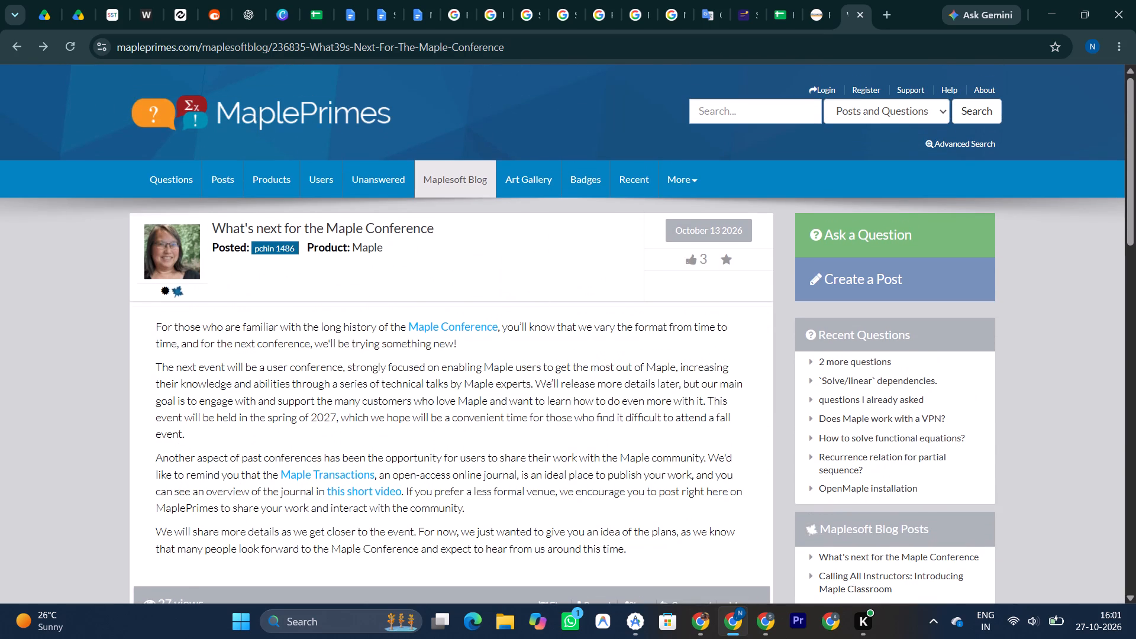
Set "I work in / I am" to Commercial in the MaplePrimes registration form.
scroll(472, 417, "down", 2)
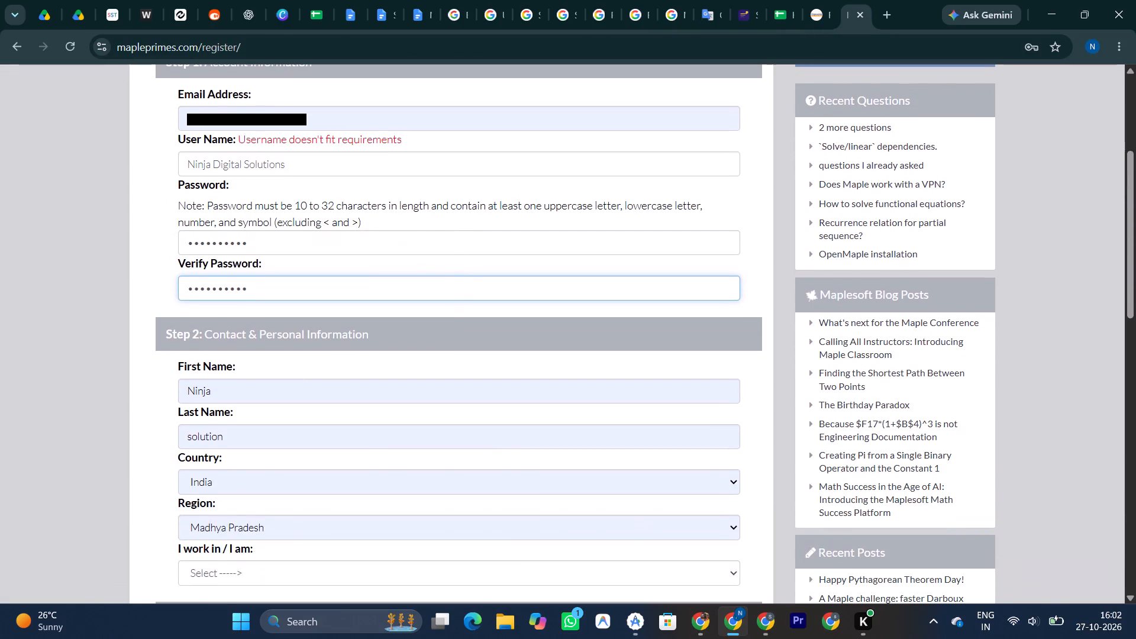
scroll(383, 395, "down", 4)
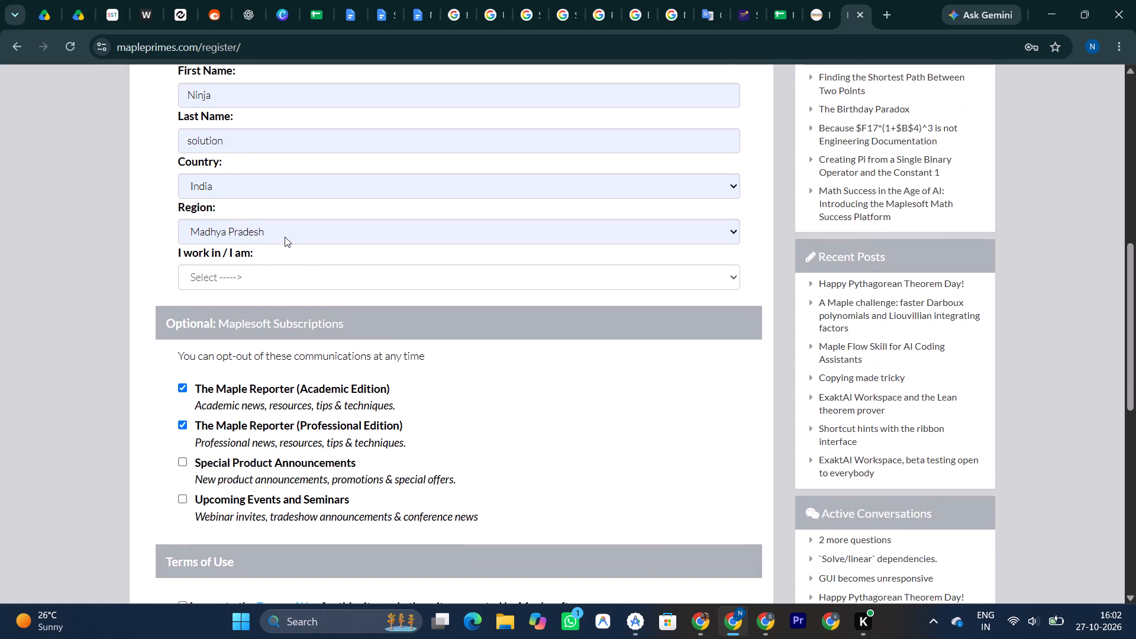
left_click(308, 270)
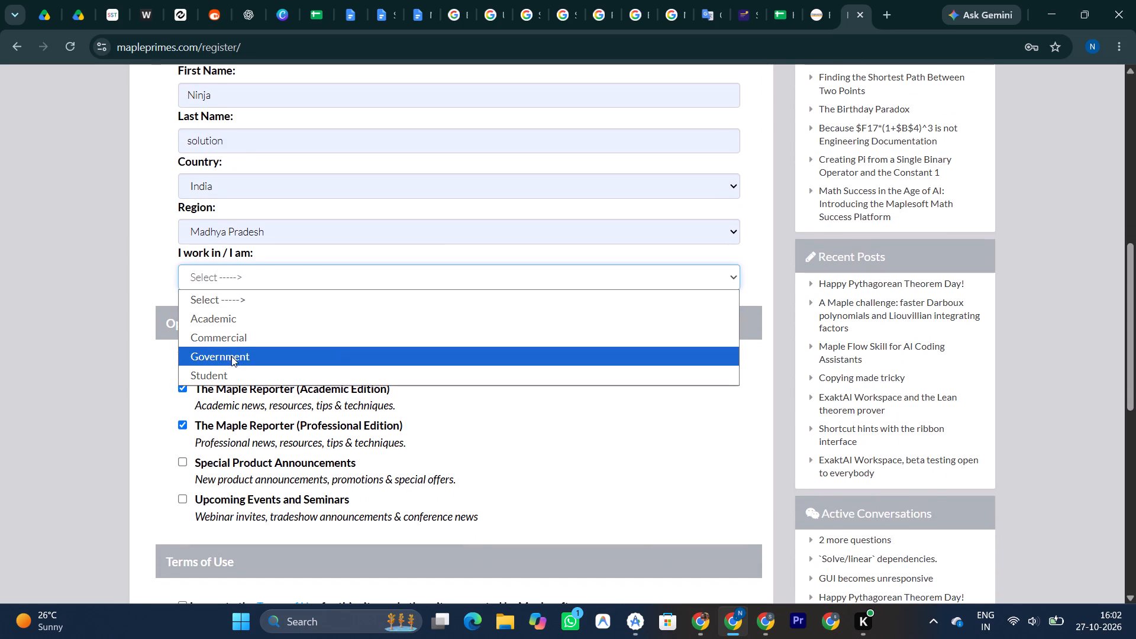
left_click(179, 342)
Agree to the Maplesoft Terms of Use and try to submit the MaplePrimes membership registration.
scroll(530, 343, "down", 2)
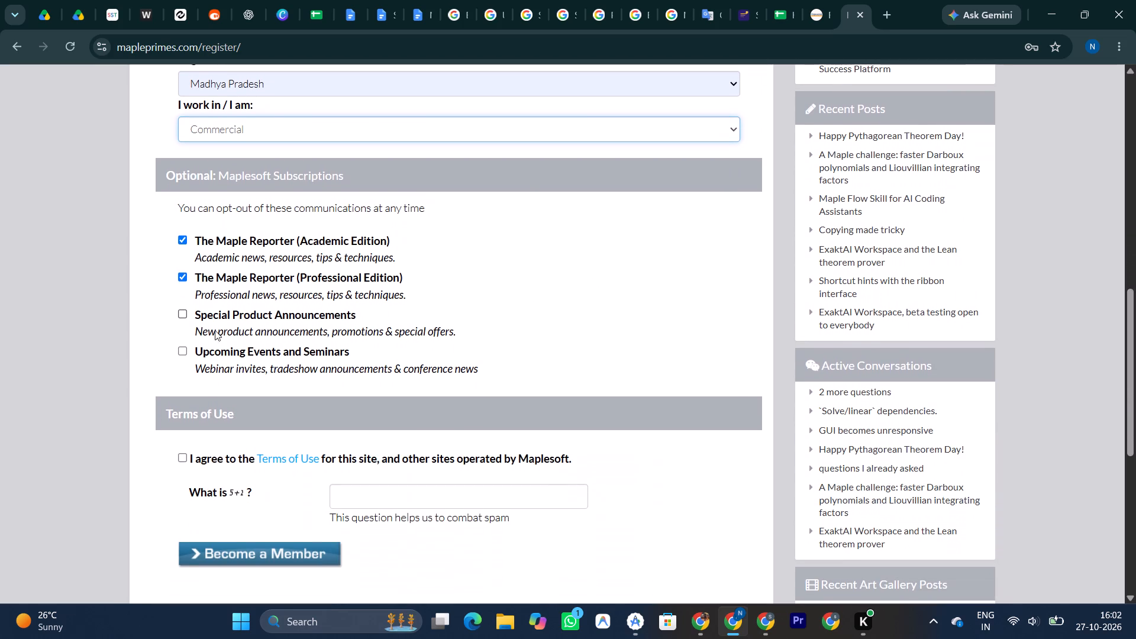
scroll(392, 322, "down", 3)
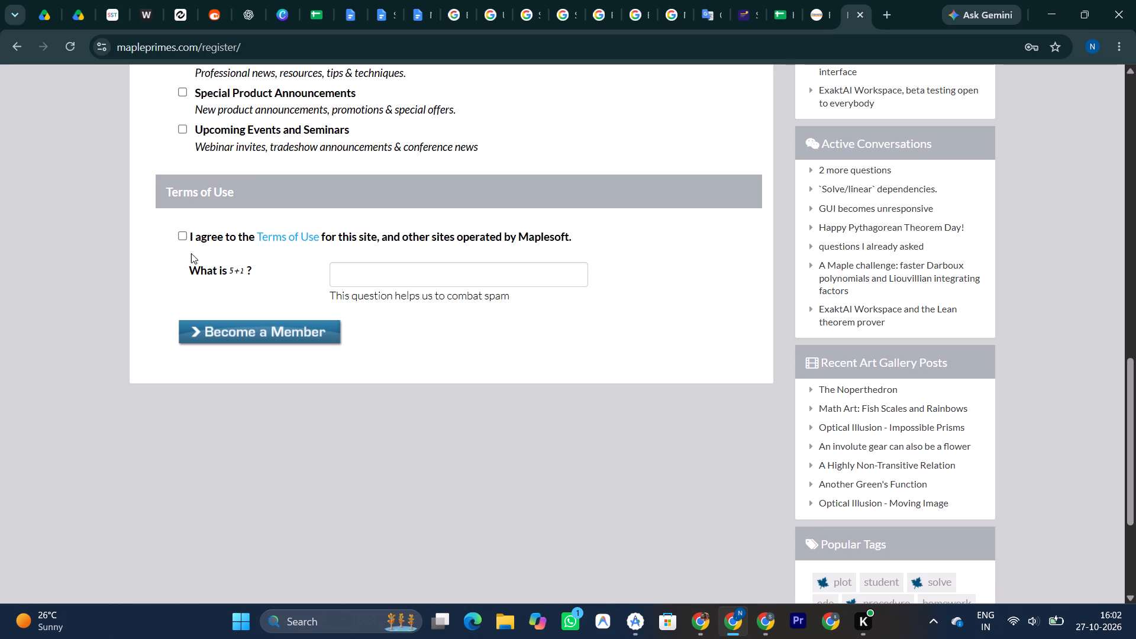
left_click(180, 232)
scroll(495, 307, "up", 1)
left_click(457, 330)
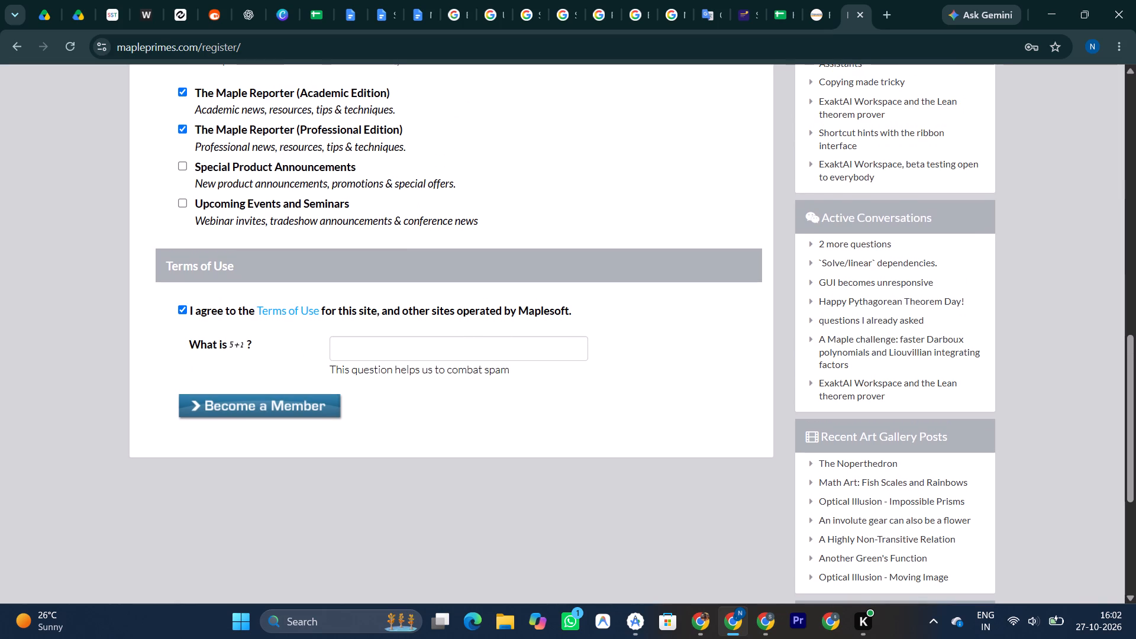
left_click(302, 408)
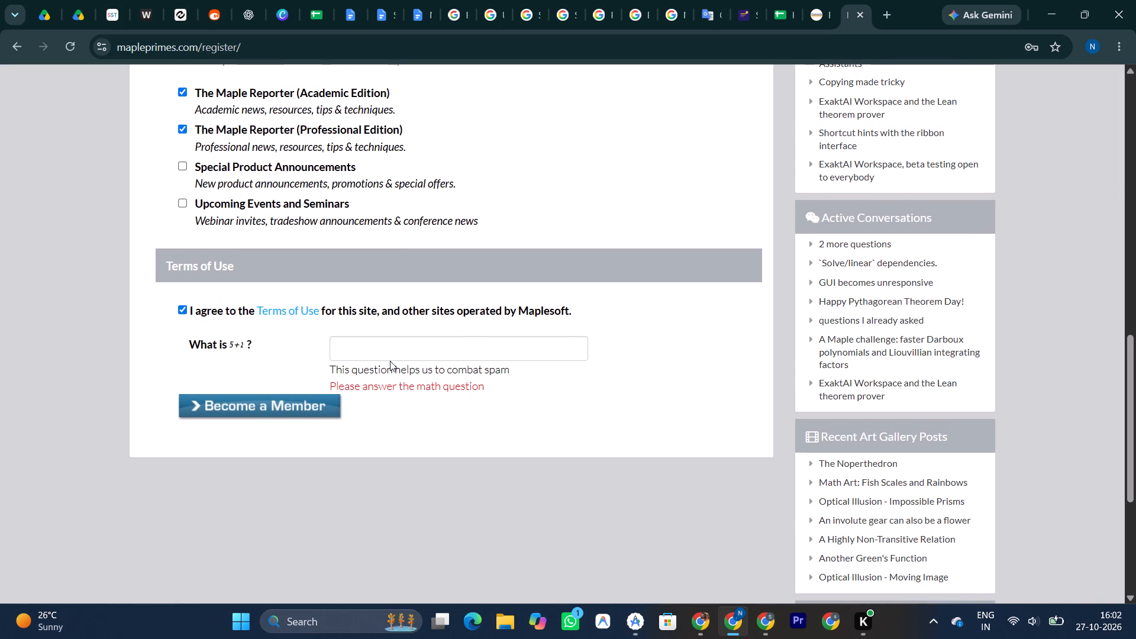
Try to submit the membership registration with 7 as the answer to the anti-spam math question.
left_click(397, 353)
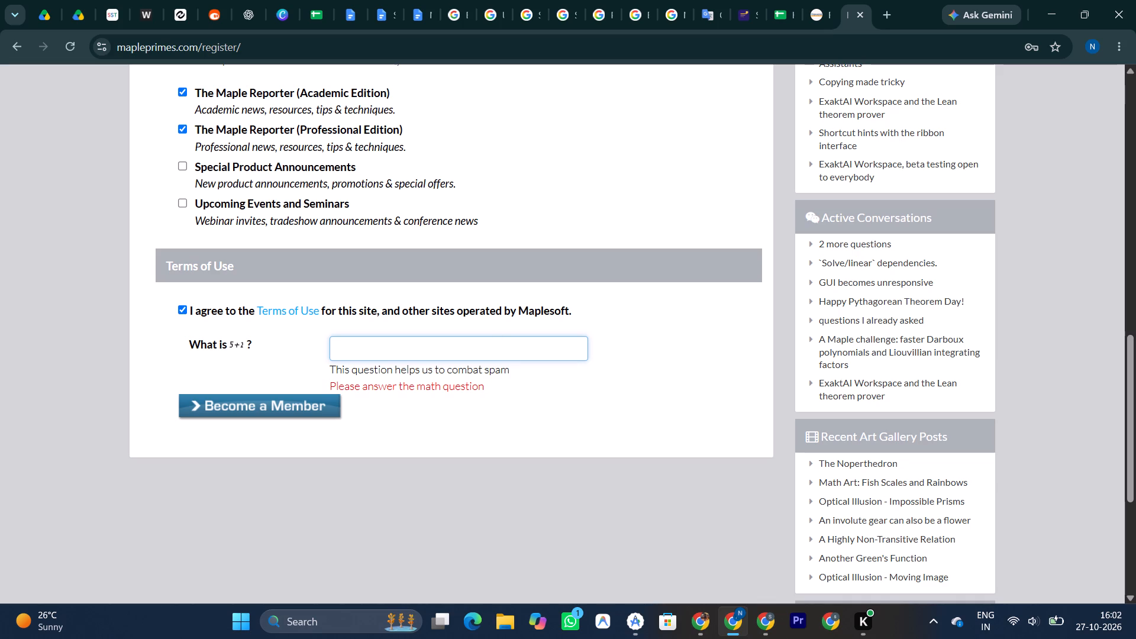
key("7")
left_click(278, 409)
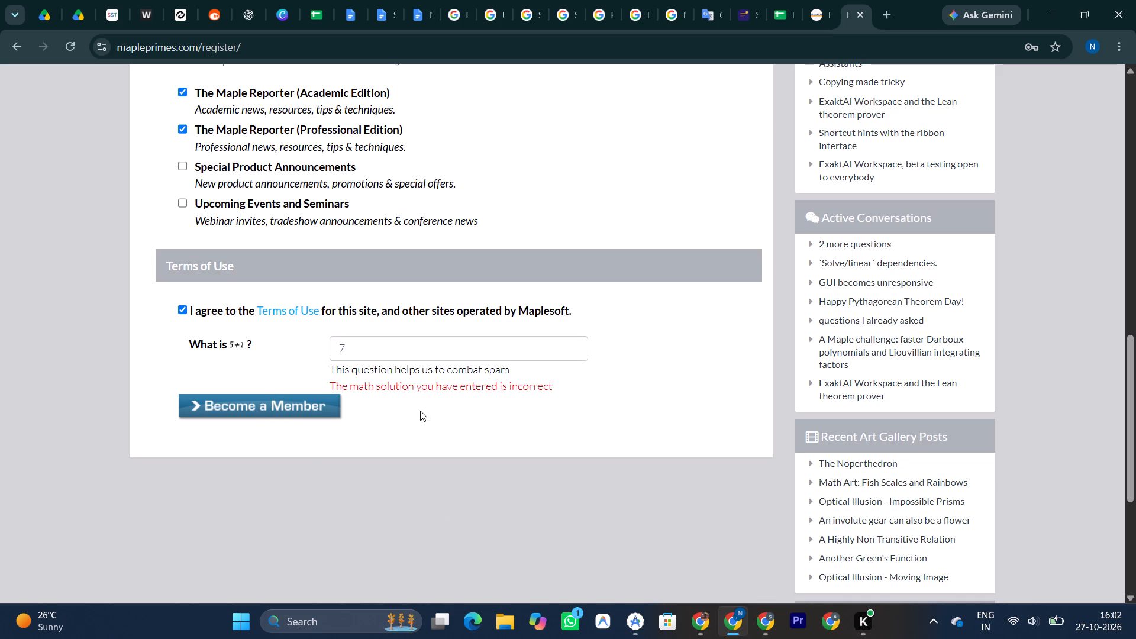
Change the anti-spam math answer to 6 and submit the membership registration.
left_click(395, 348)
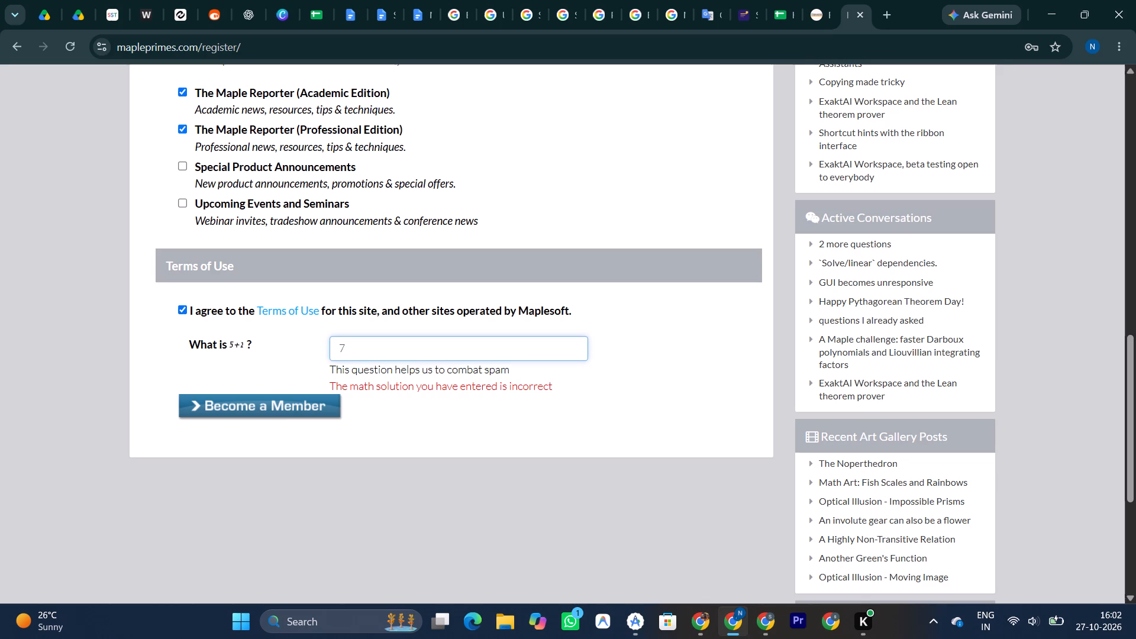
key("BackSpace")
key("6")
left_click(290, 406)
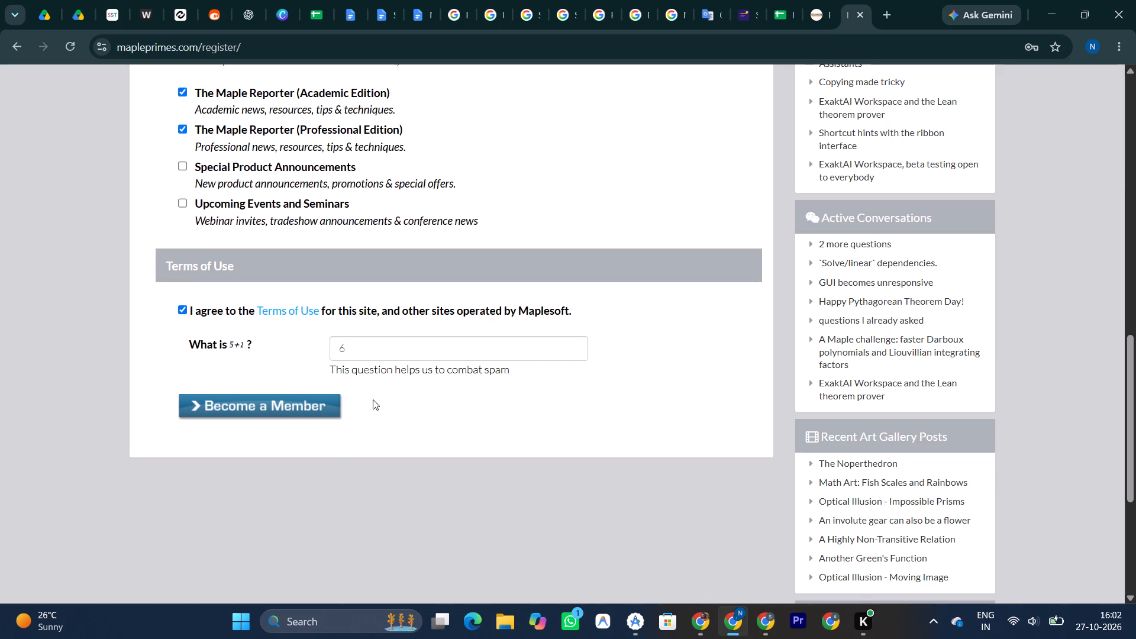
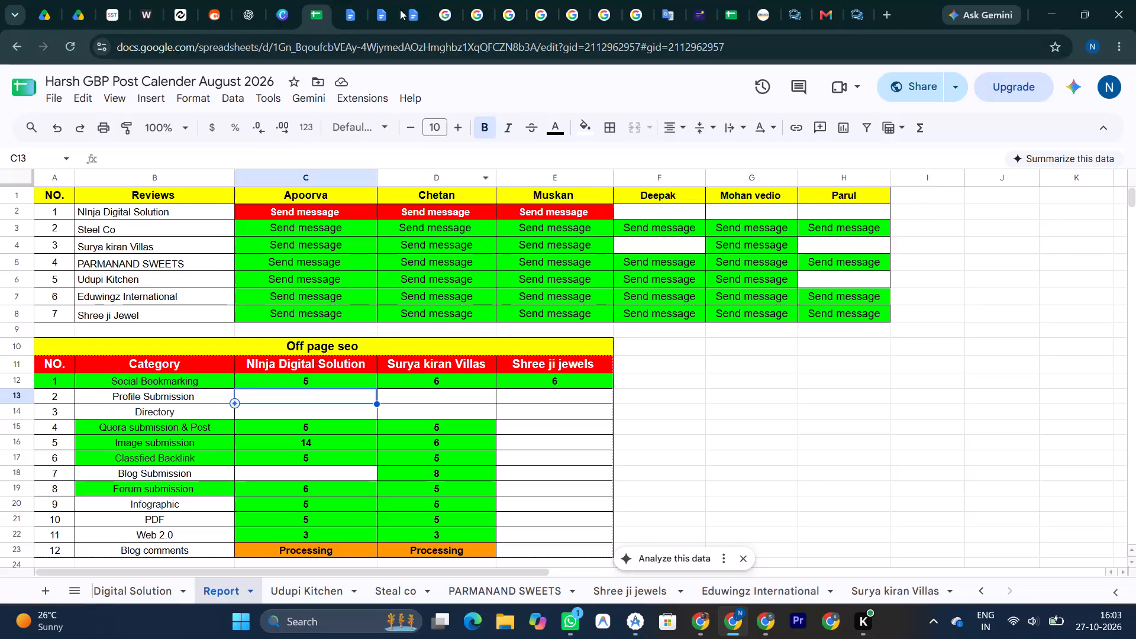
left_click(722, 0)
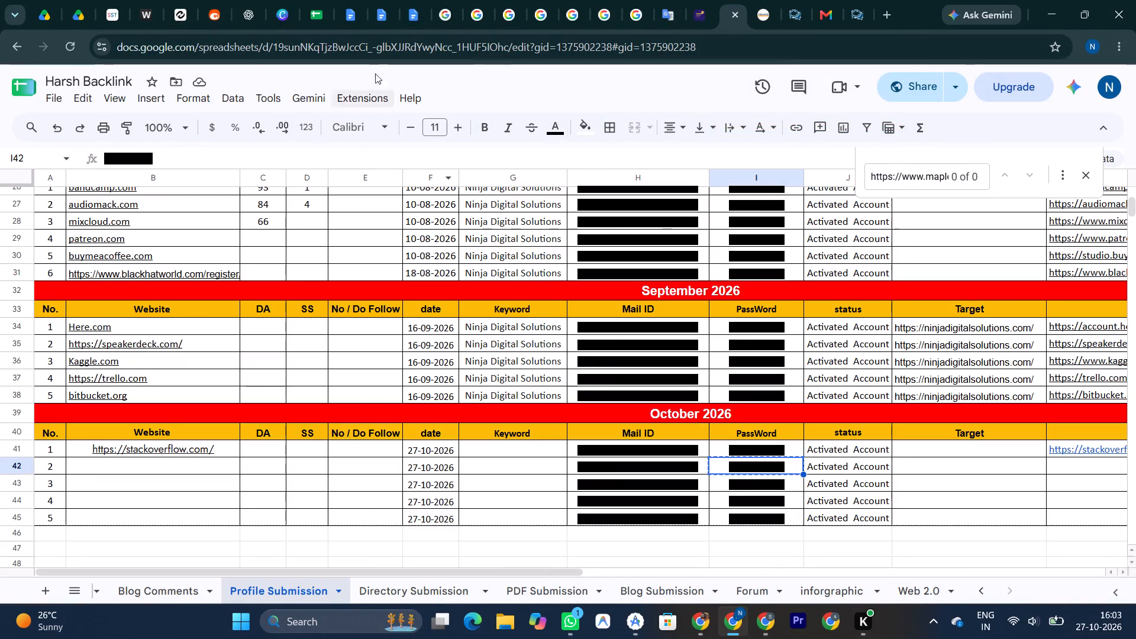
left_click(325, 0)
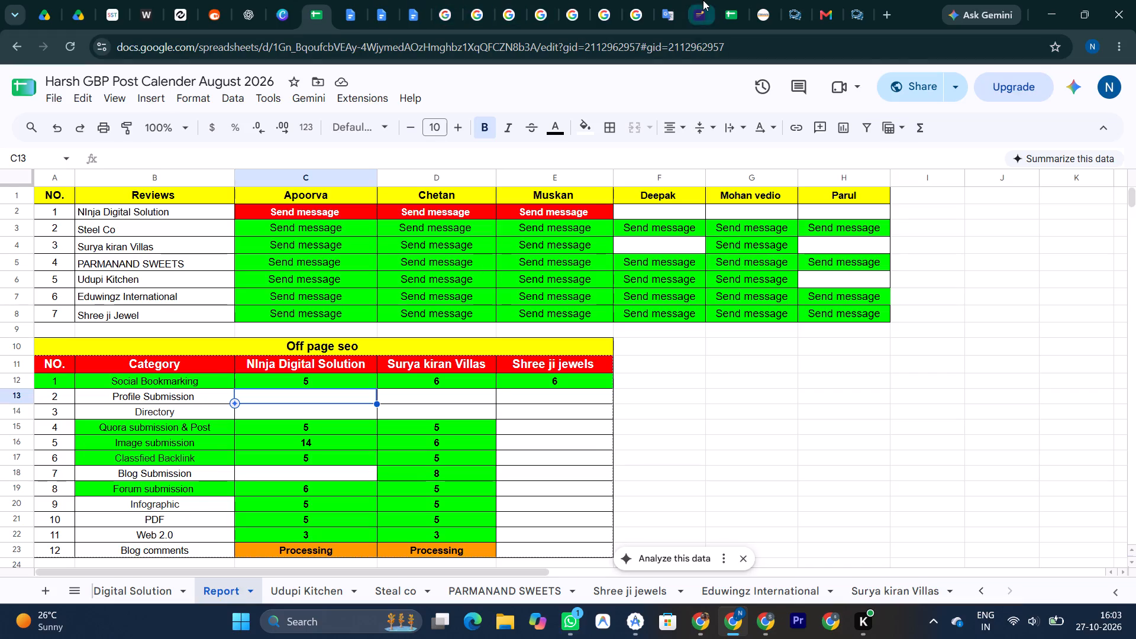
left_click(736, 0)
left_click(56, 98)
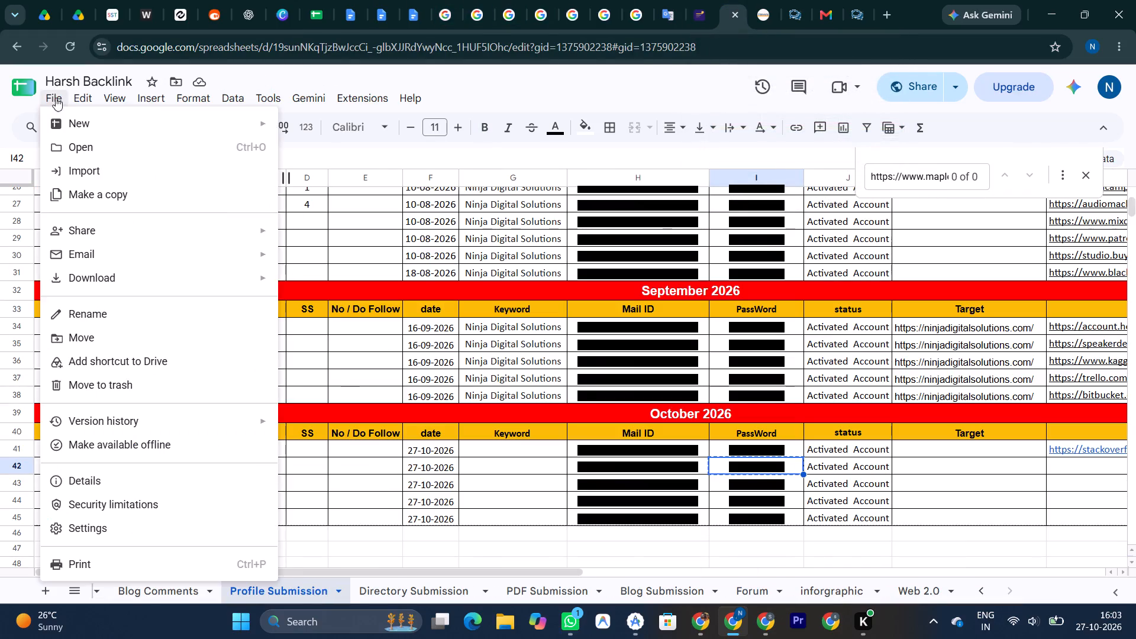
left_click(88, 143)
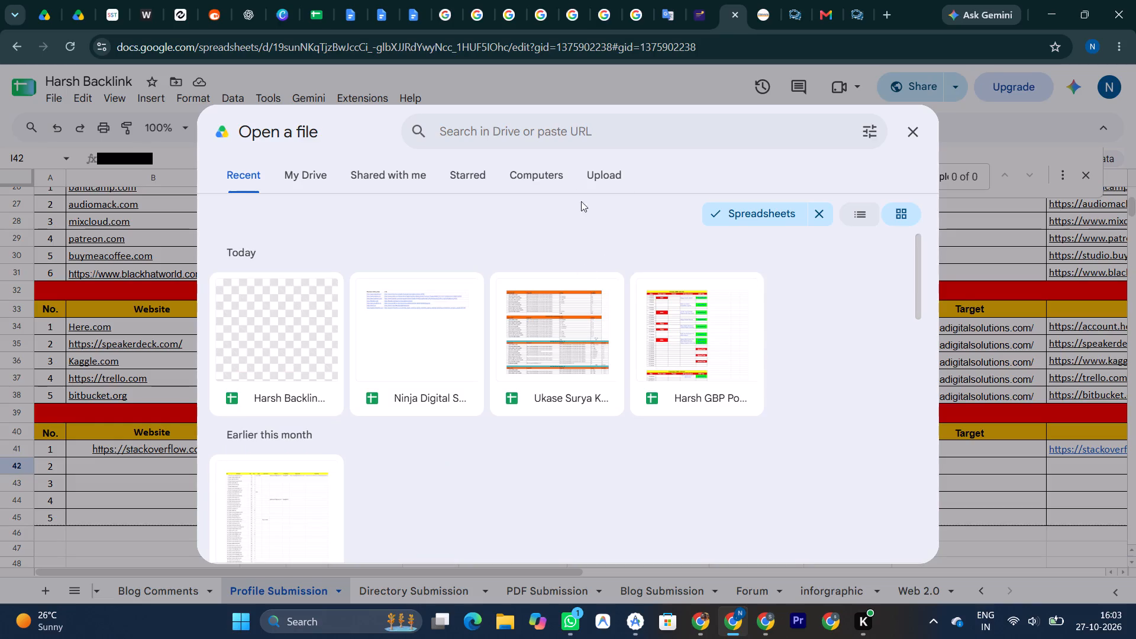
Copy the MaplePrimes URL from the DSOM list and check its domain and page authority in DA PA Checker.
left_click(760, 0)
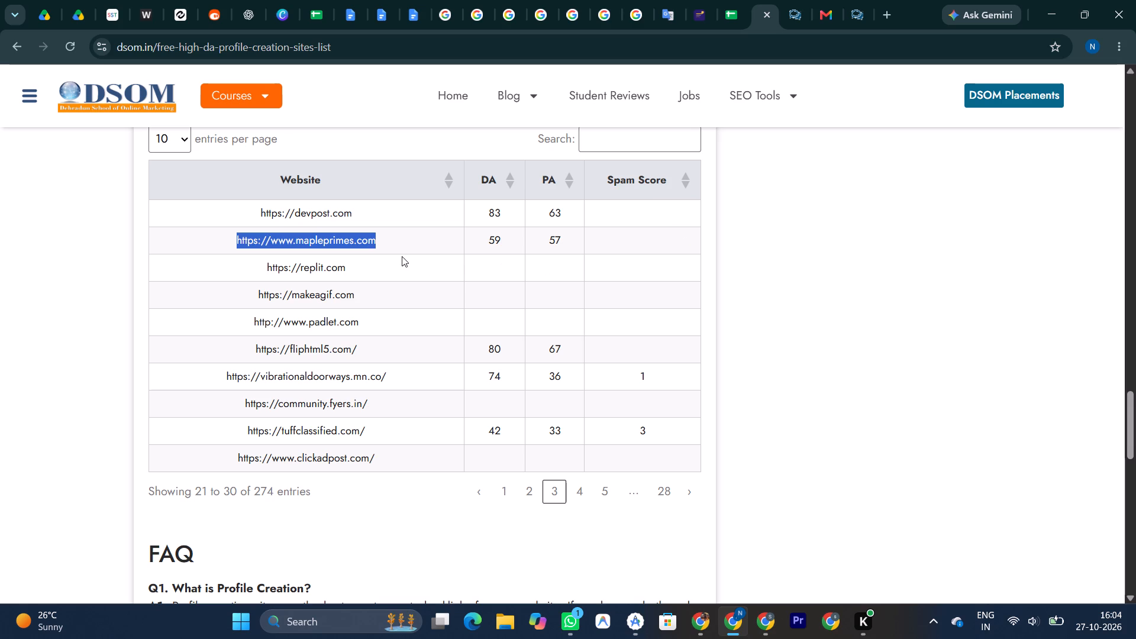
key("ctrl+c")
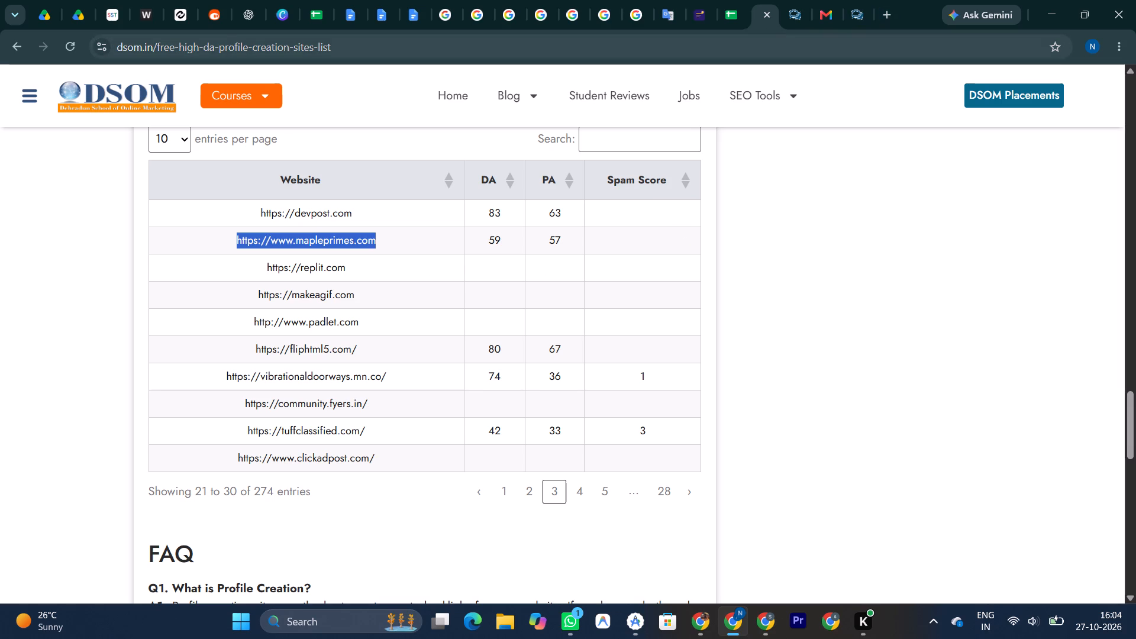
left_click(889, 0)
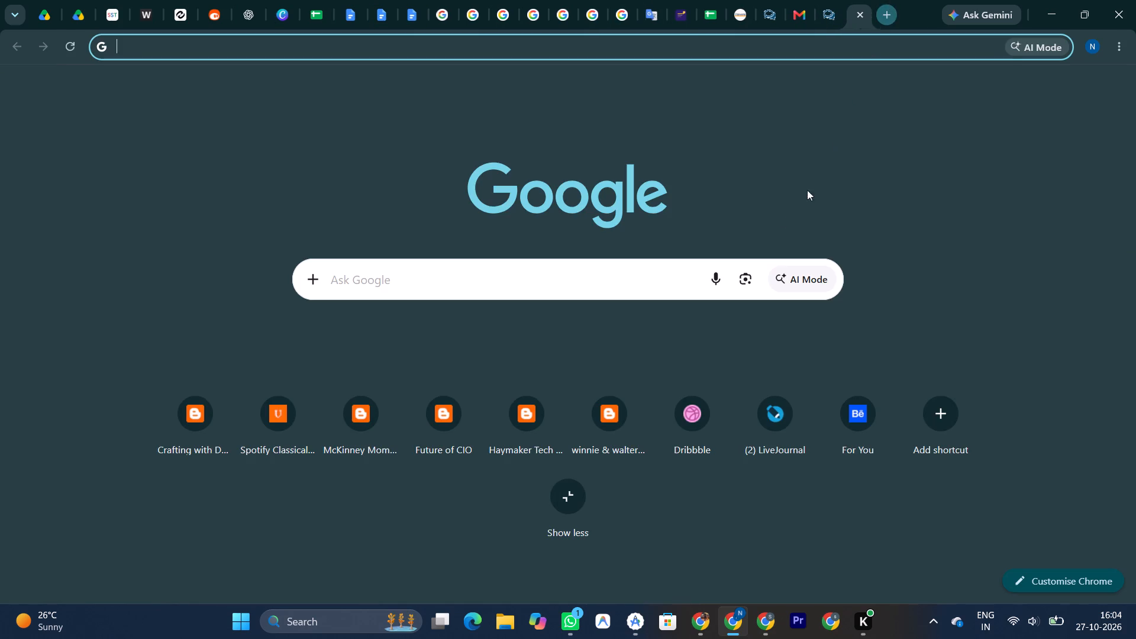
key("d")
key("a")
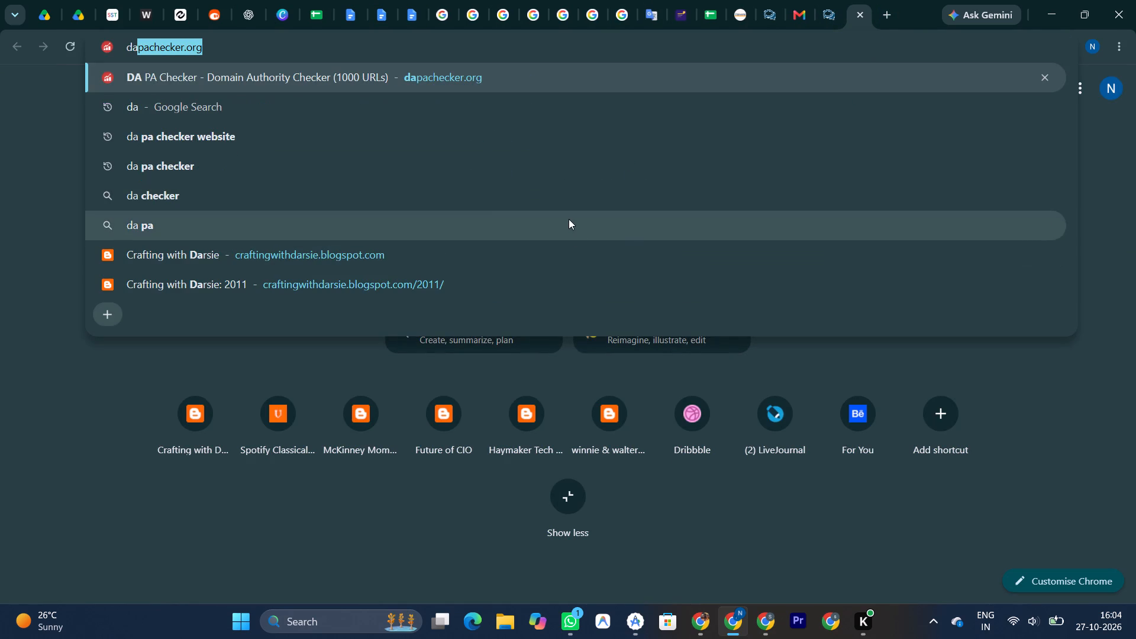
key("Return")
left_click(398, 277)
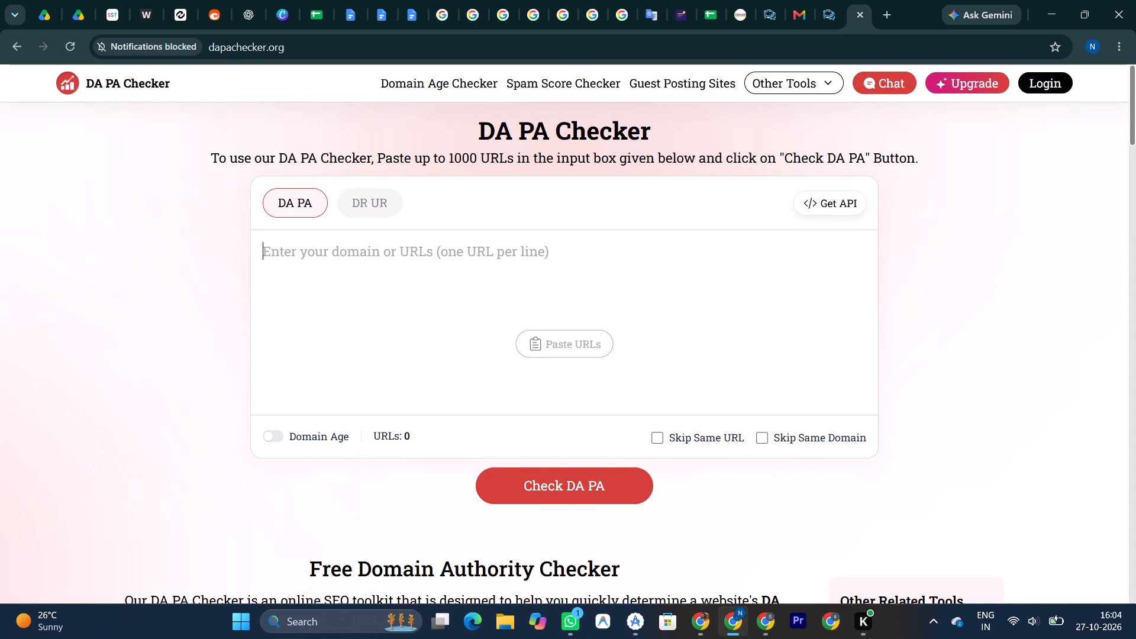
key("ctrl+v")
left_click(548, 475)
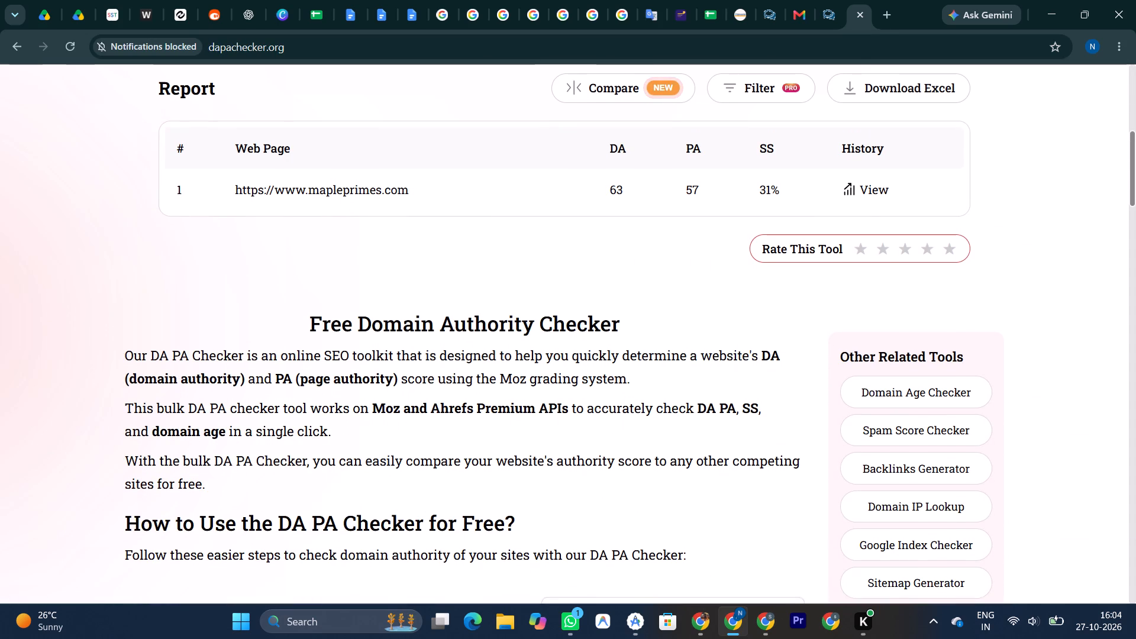
Try to view the authority history for MaplePrimes, dismiss the paid plan offer, and close the checker.
scroll(564, 266, "up", 2)
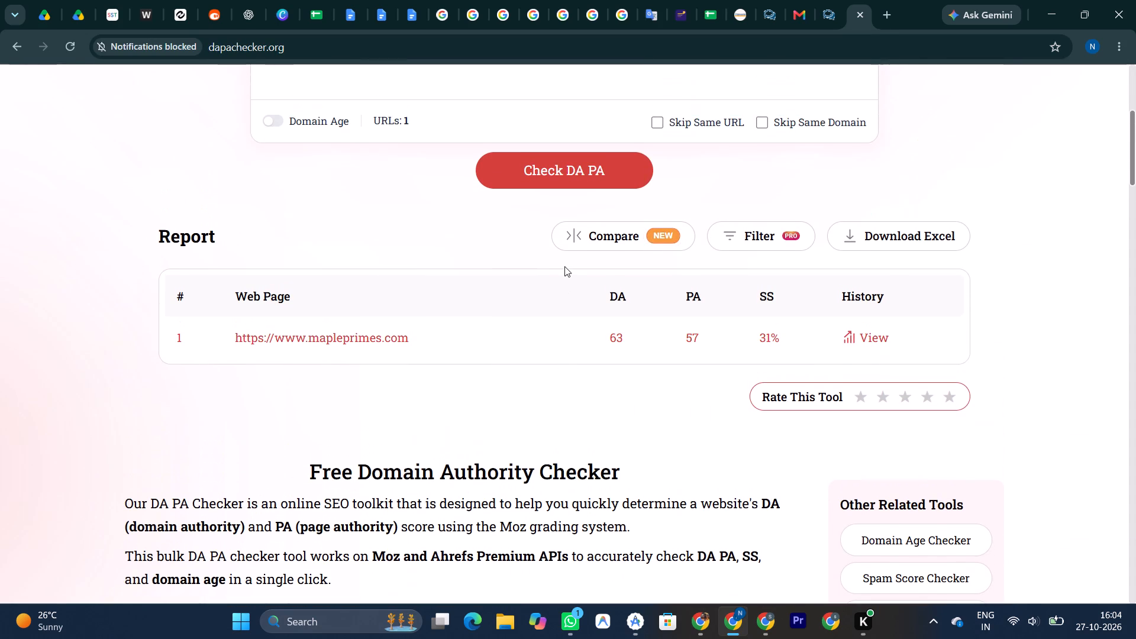
left_click(873, 343)
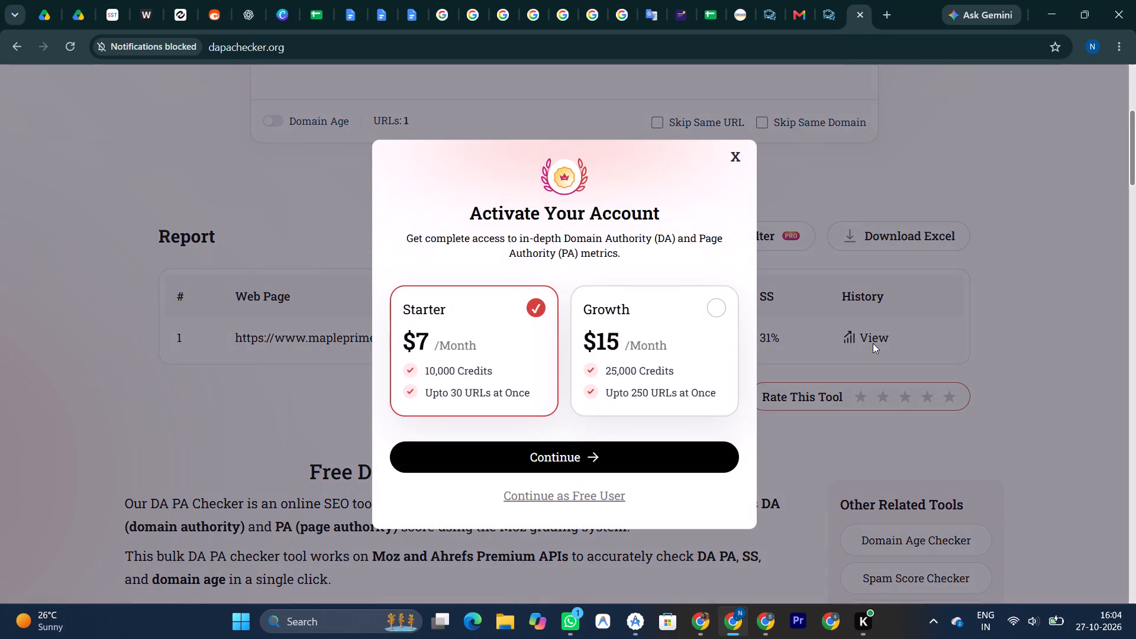
left_click(740, 161)
scroll(794, 249, "up", 7)
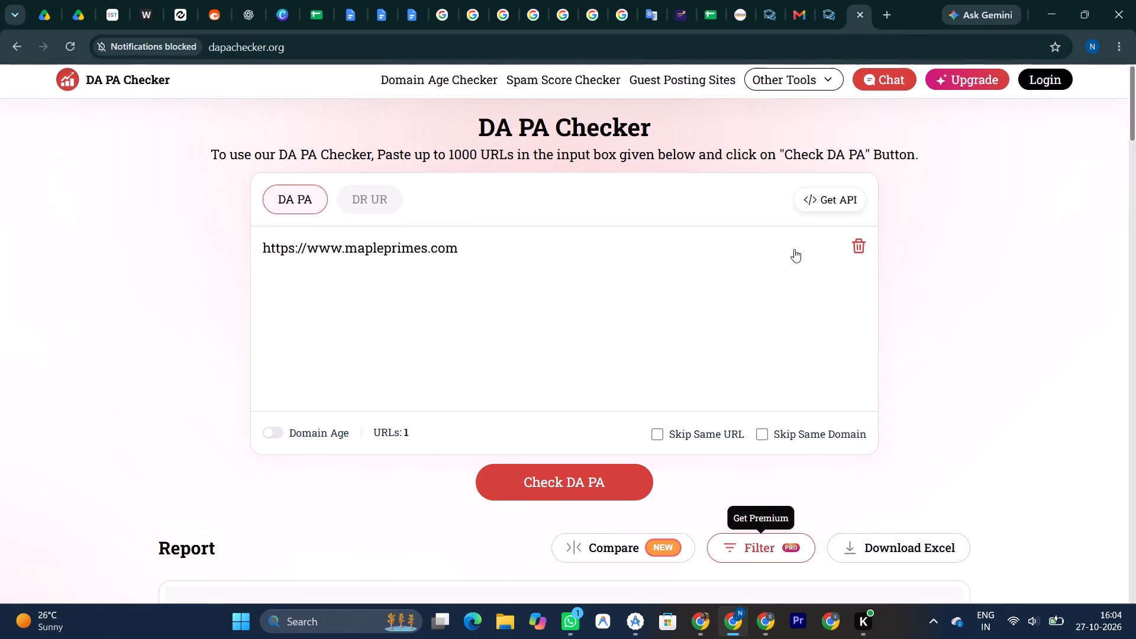
left_click(842, 0)
left_click(860, 7)
left_click(863, 8)
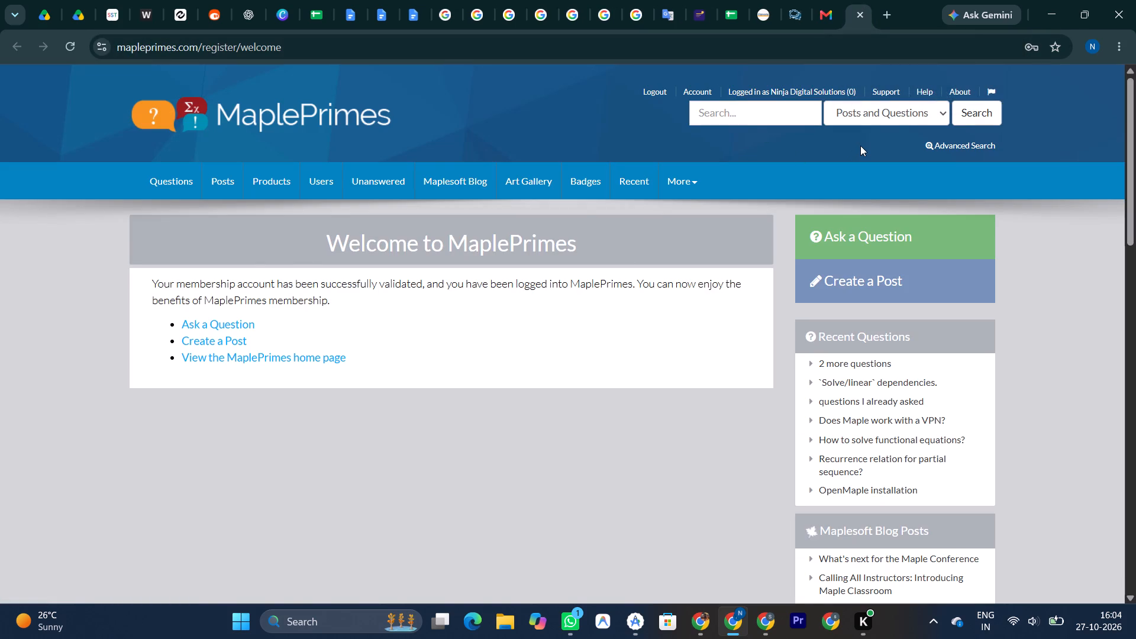
Upload Top Gwalior Company.png as the profile picture in the MaplePrimes account settings.
left_click(830, 92)
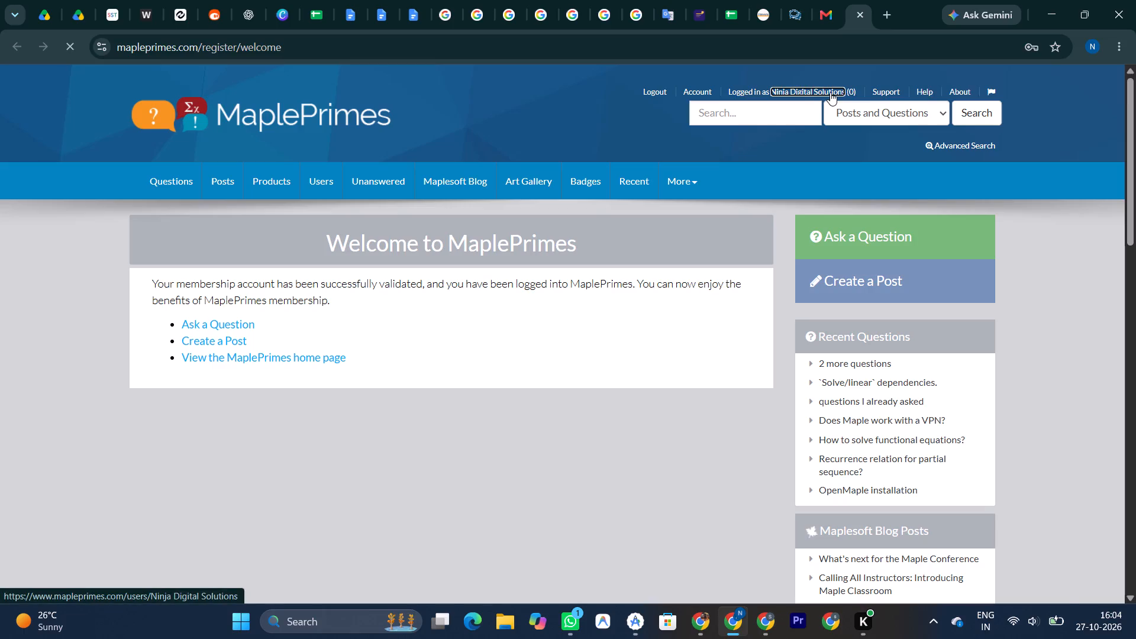
left_click(688, 88)
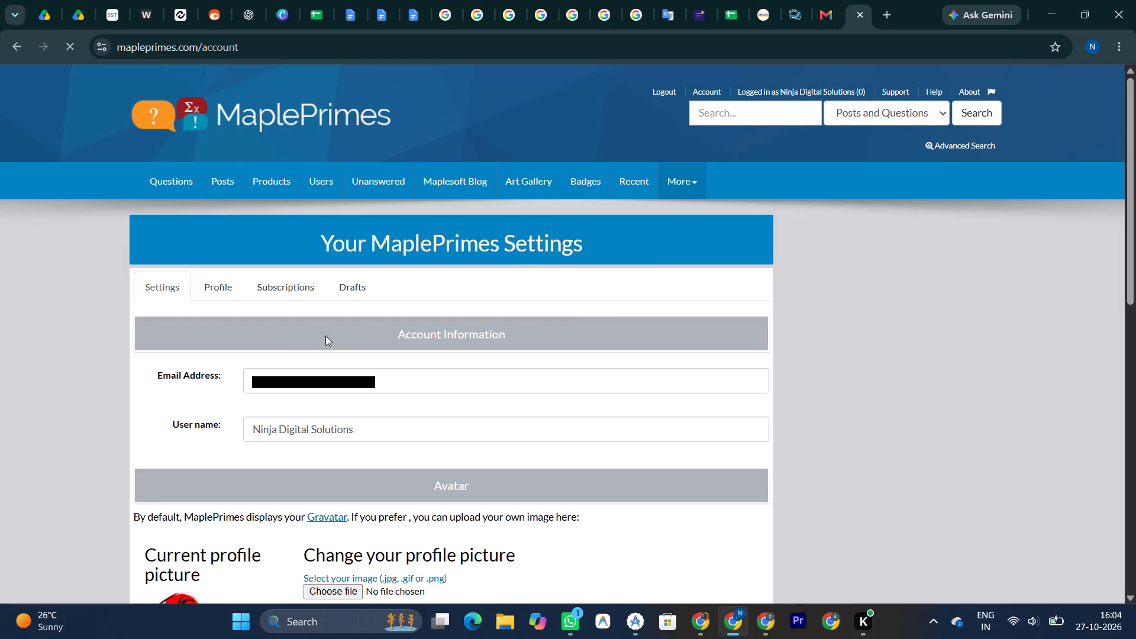
scroll(279, 333, "down", 4)
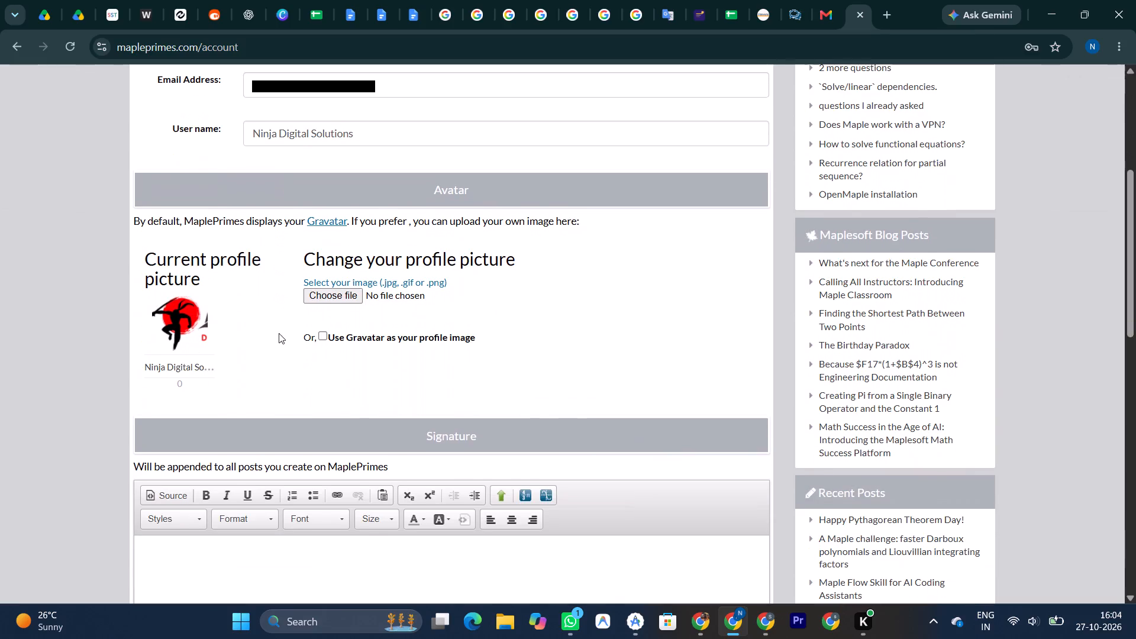
left_click(343, 294)
scroll(343, 293, "down", 7)
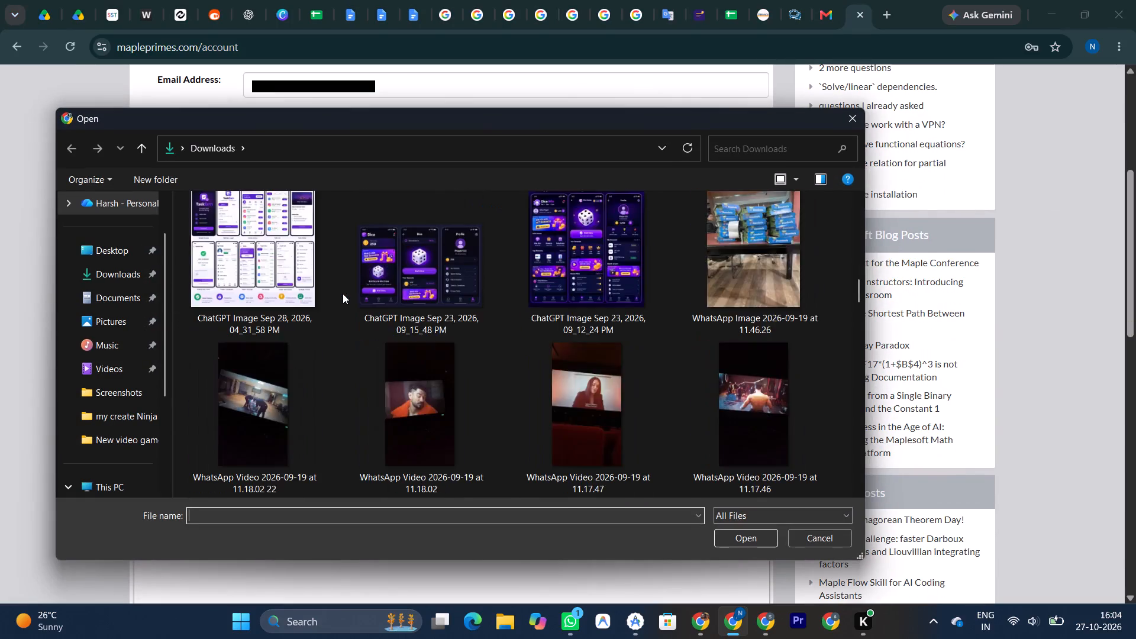
scroll(343, 293, "down", 8)
left_click(424, 392)
left_click(764, 537)
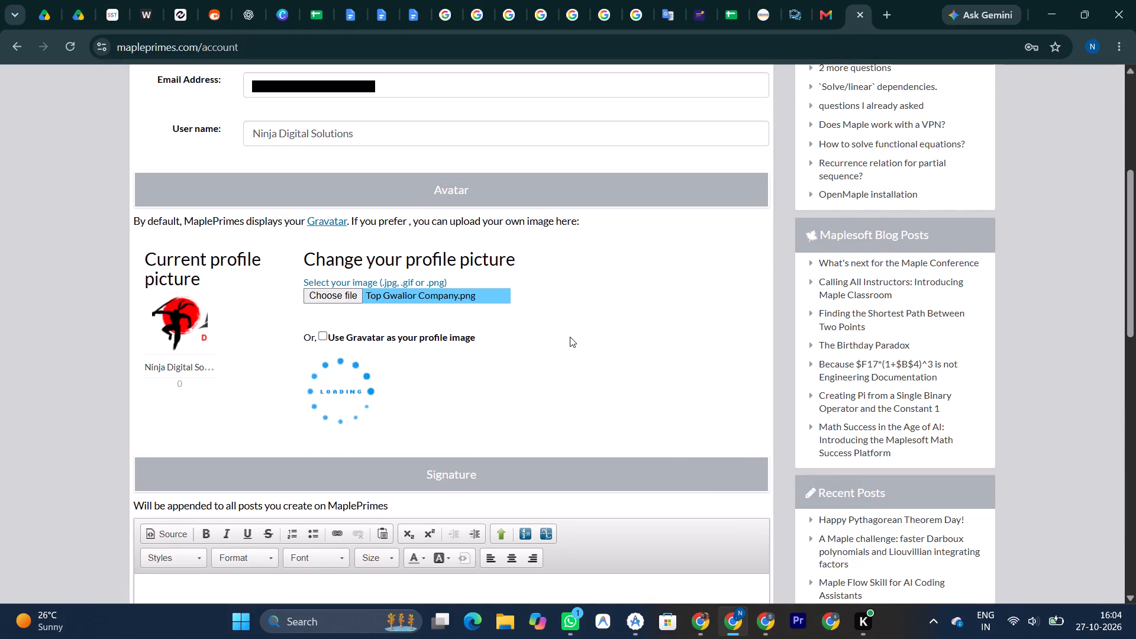
Enlarge the crop area around the whole Ninja Digi Solutions logo, centre it, and try to apply it.
scroll(569, 336, "down", 4)
scroll(569, 336, "up", 3)
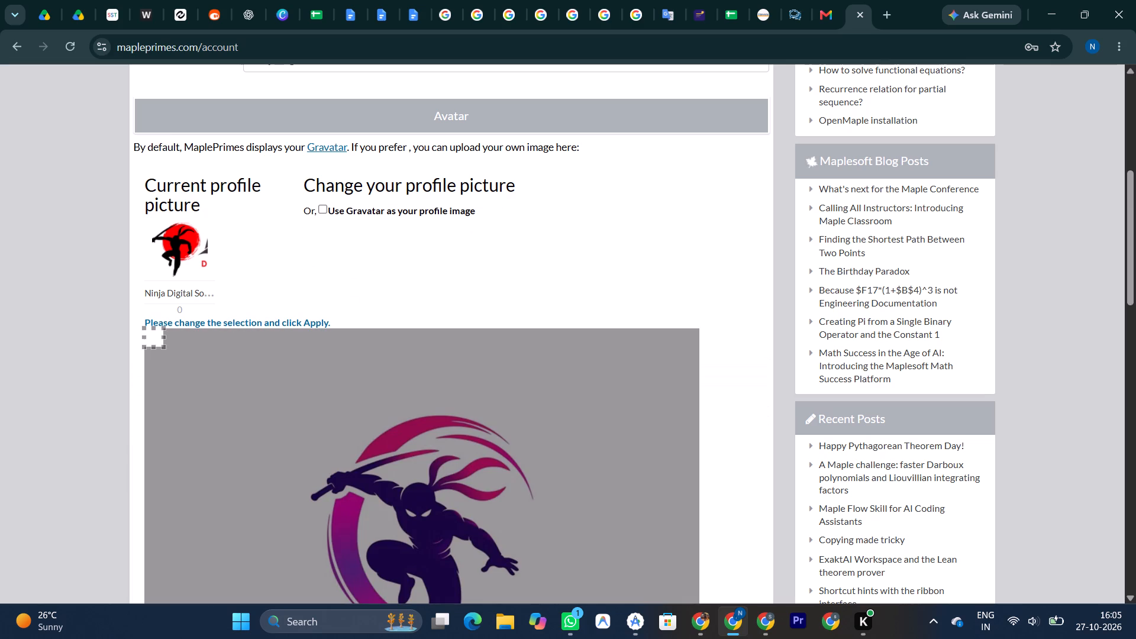
scroll(493, 344, "down", 8)
scroll(493, 344, "up", 8)
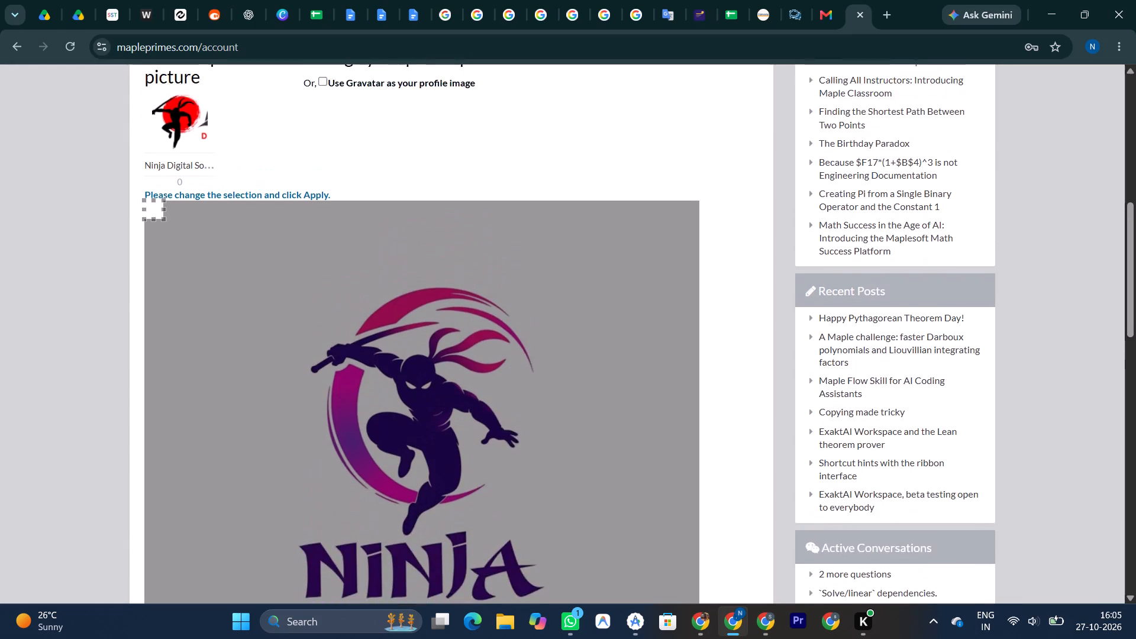
left_click(422, 275)
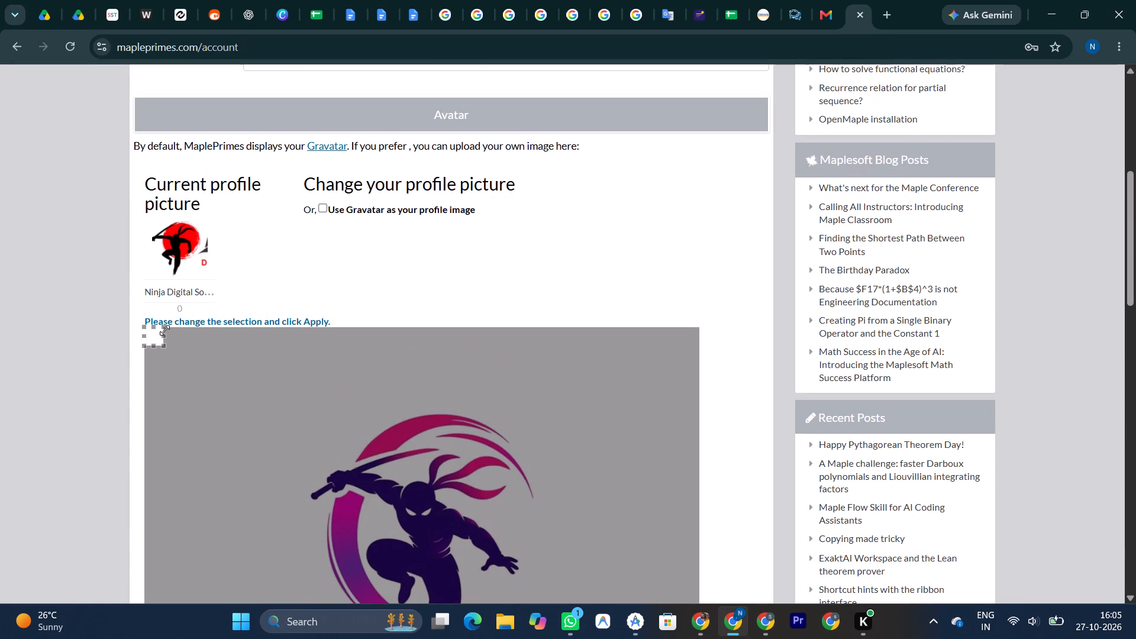
left_click_drag(164, 330, 487, 437)
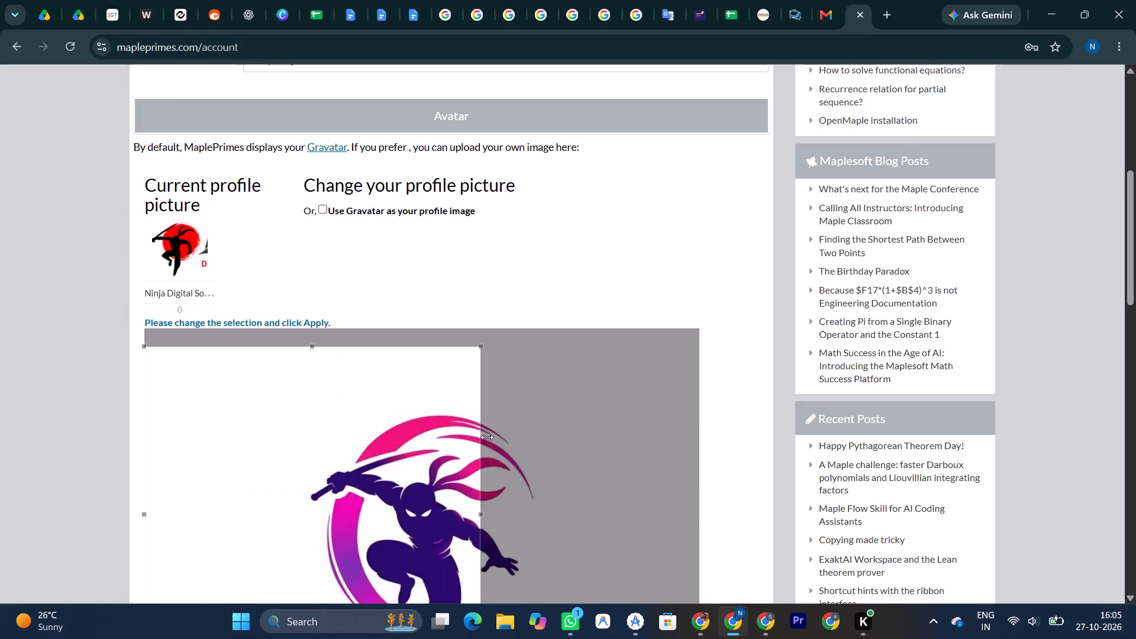
left_click_drag(487, 437, 598, 469)
scroll(333, 360, "down", 4)
left_click_drag(341, 299, 419, 316)
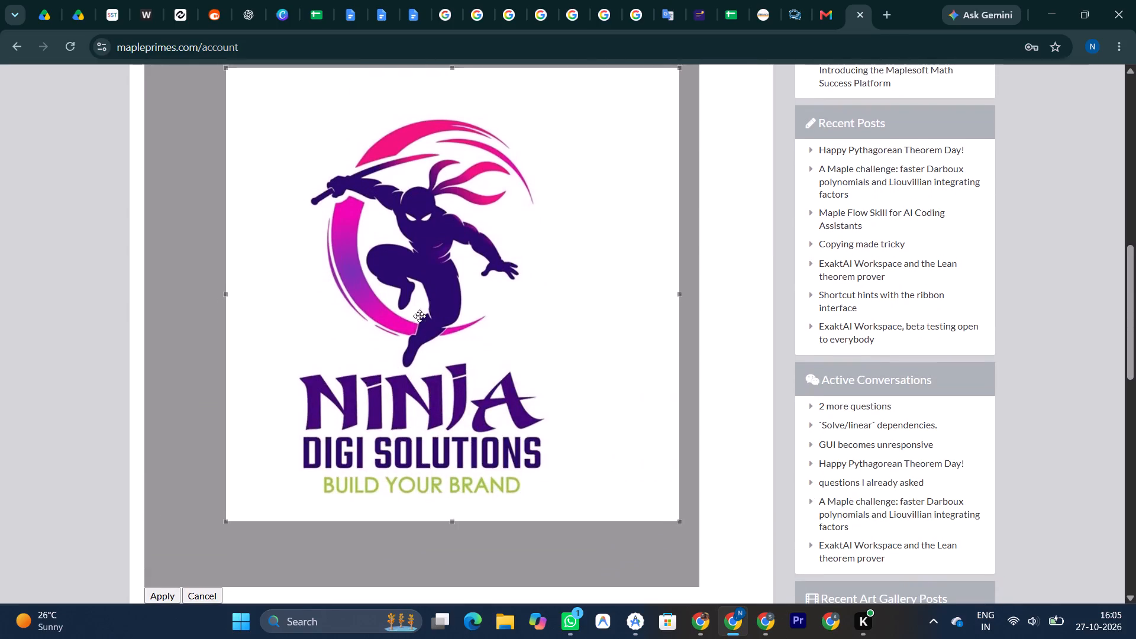
left_click_drag(419, 316, 401, 328)
scroll(401, 328, "down", 4)
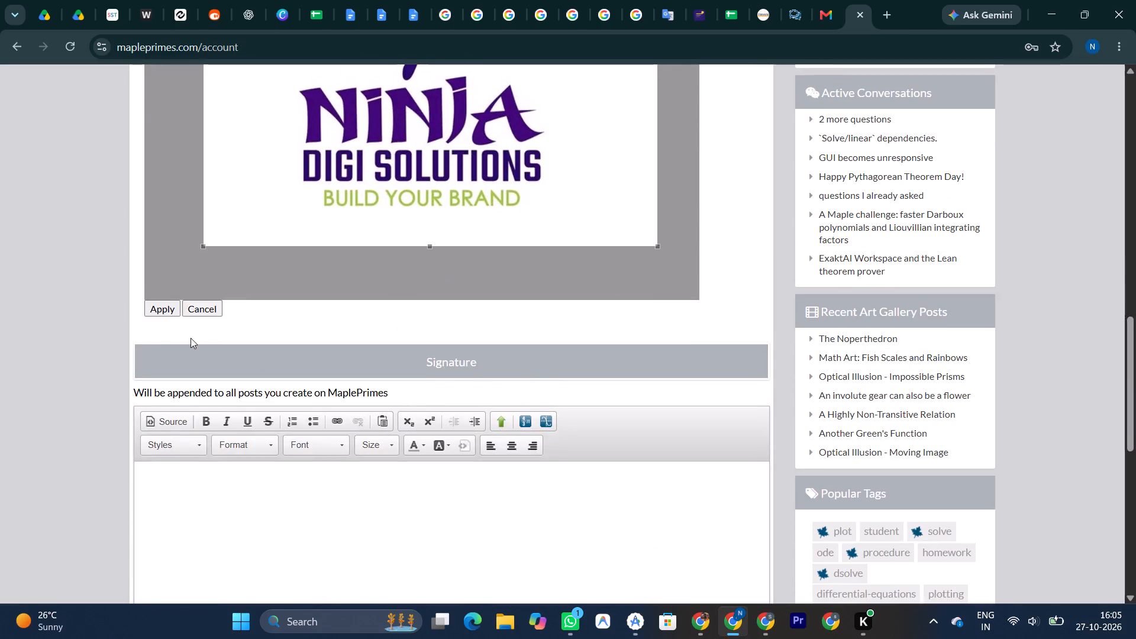
left_click(164, 302)
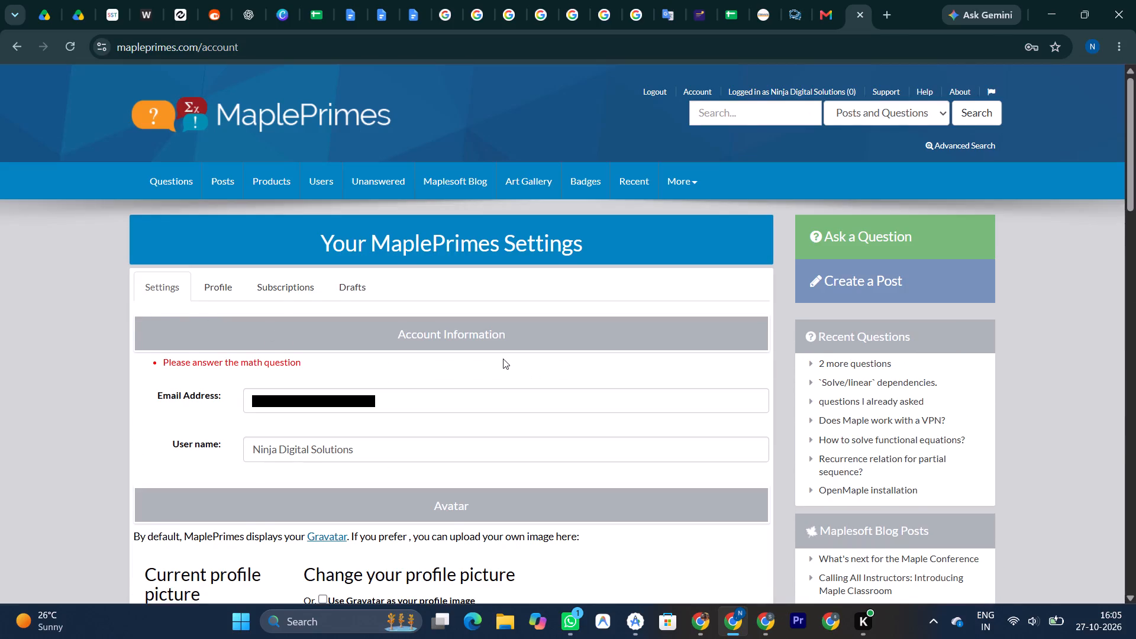
Extend the profile picture crop area to cover the full uploaded image and try to apply it again.
scroll(503, 359, "down", 5)
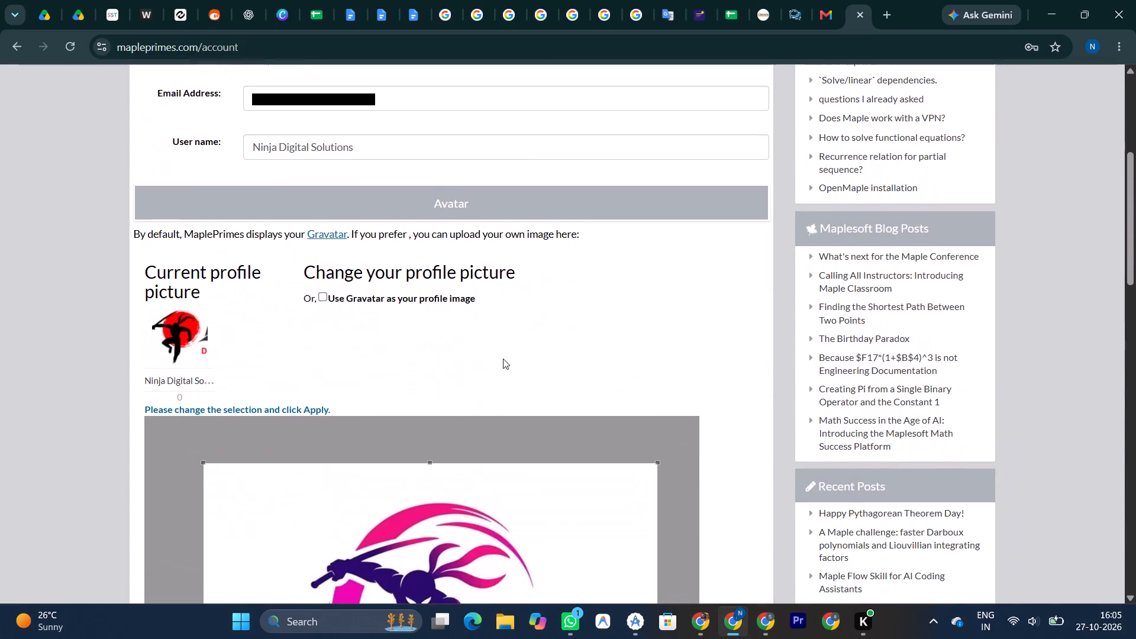
scroll(307, 373, "down", 2)
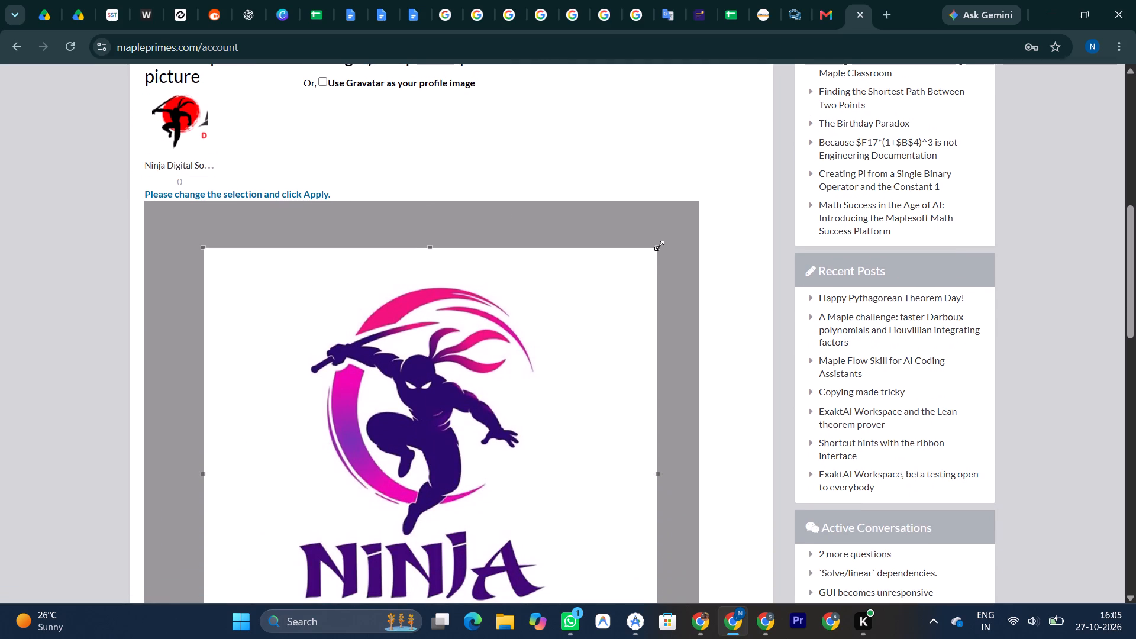
left_click_drag(657, 246, 722, 201)
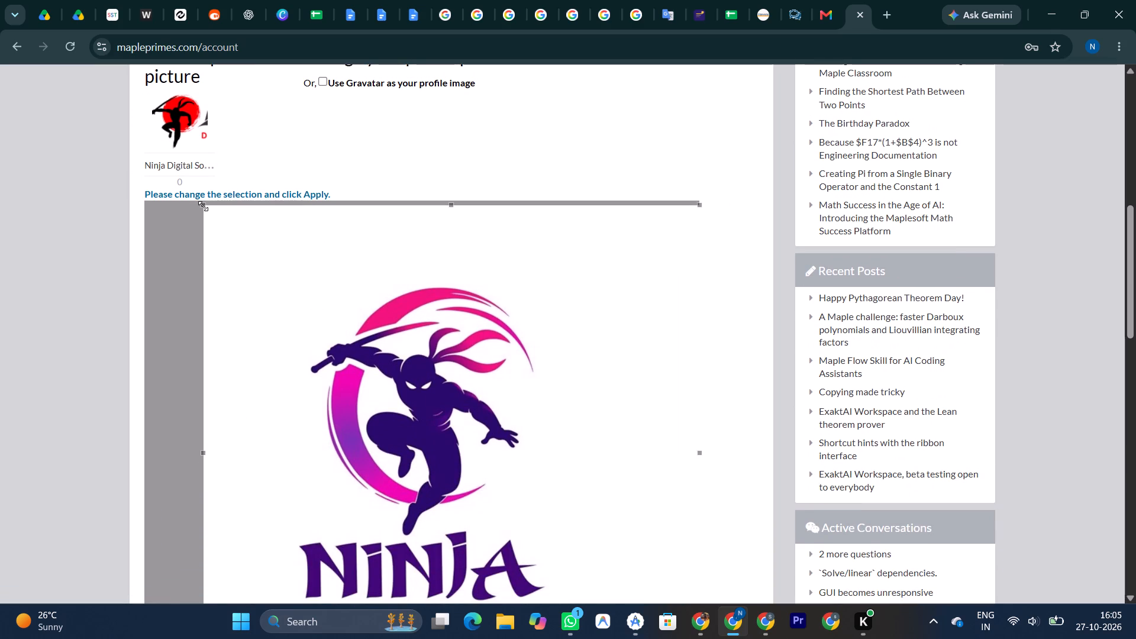
left_click_drag(203, 206, 190, 200)
scroll(279, 251, "down", 3)
left_click_drag(197, 227, 174, 229)
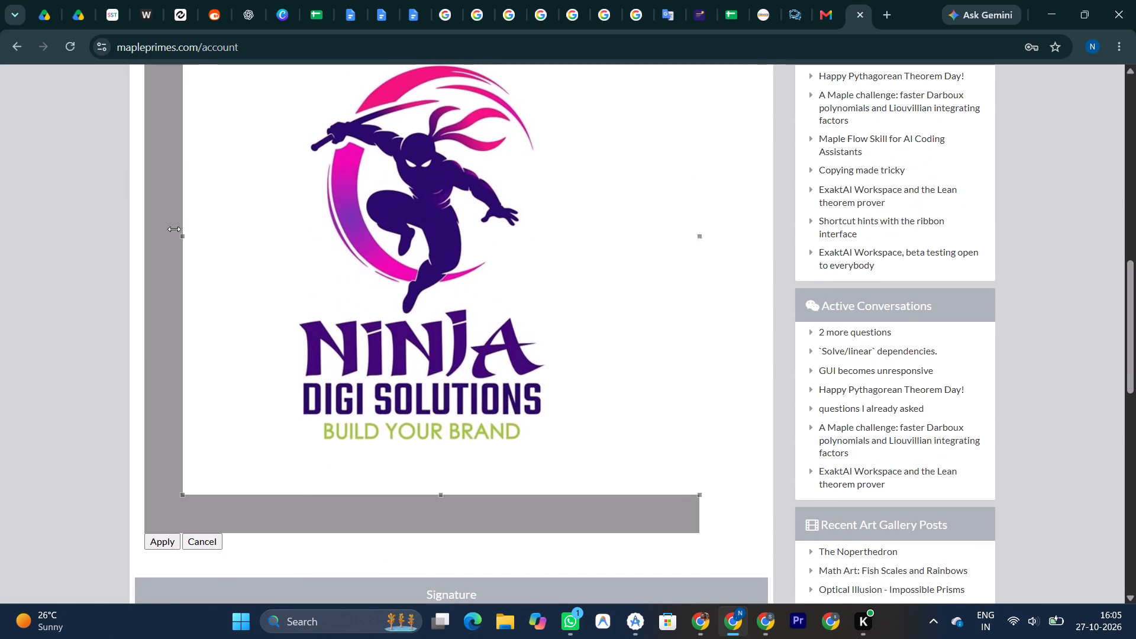
left_click_drag(174, 229, 136, 233)
left_click(164, 544)
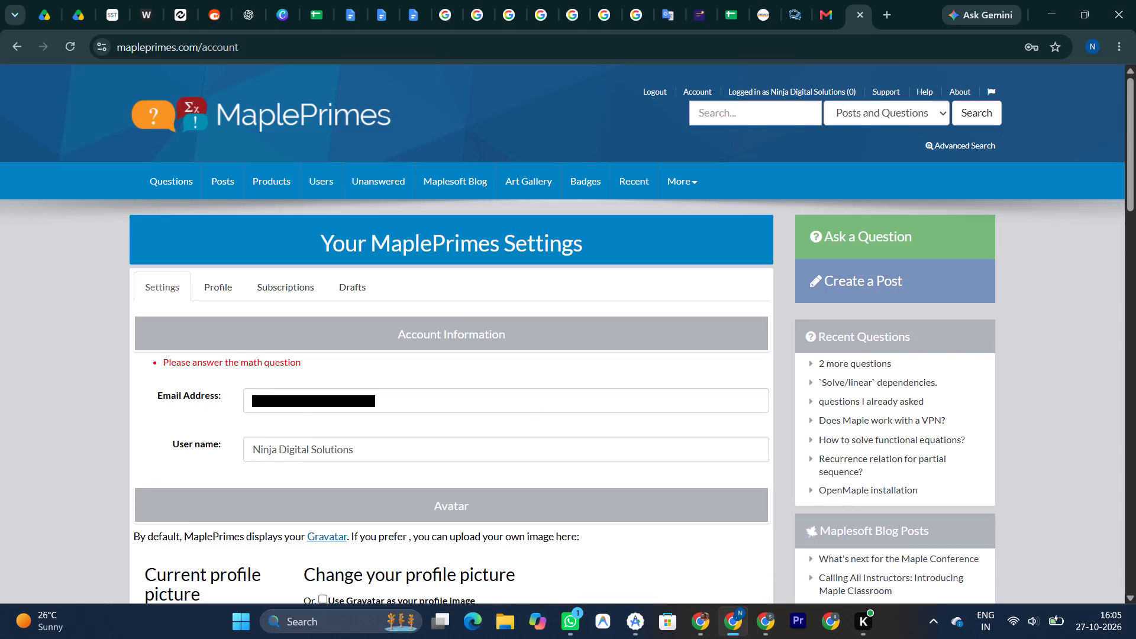
Enable the use of Gravatar as the profile image and try to apply the picture selection.
scroll(440, 414, "down", 3)
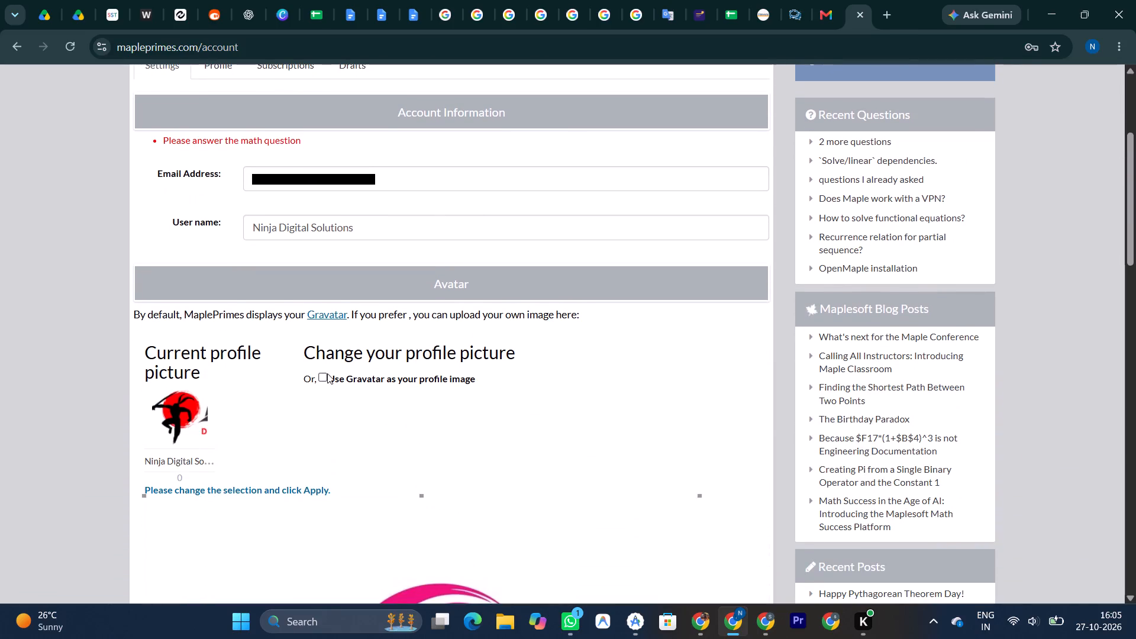
left_click(328, 375)
scroll(370, 385, "down", 7)
left_click(172, 543)
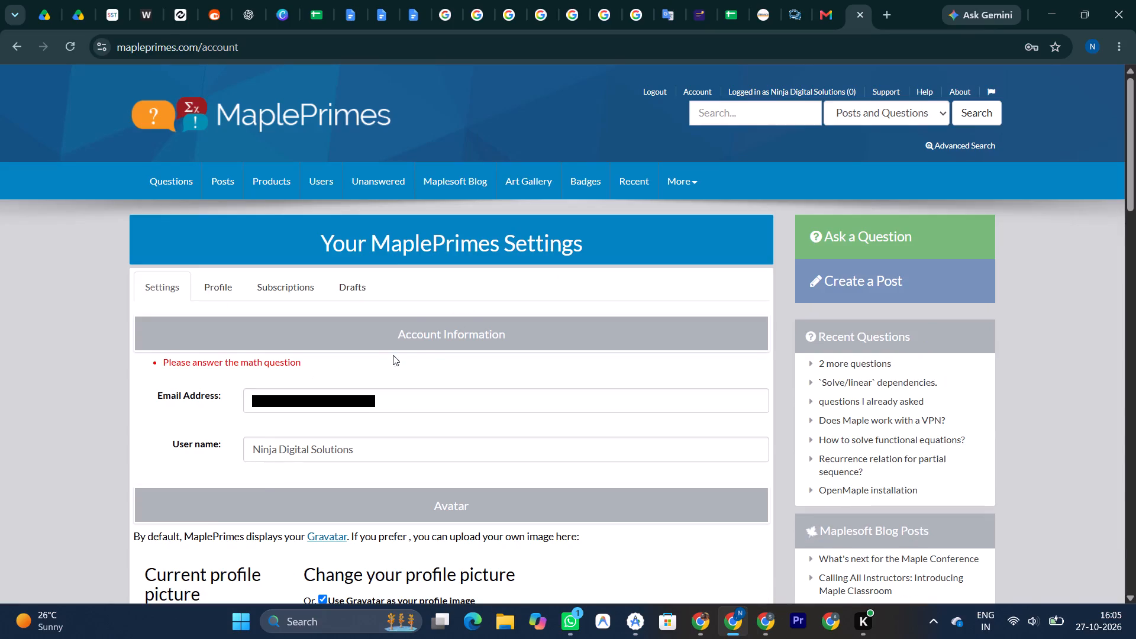
left_click(434, 335)
Place the cursor in the MaplePrimes signature editor and select the Profile title and description in the October 2026 off-page document.
scroll(363, 405, "down", 14)
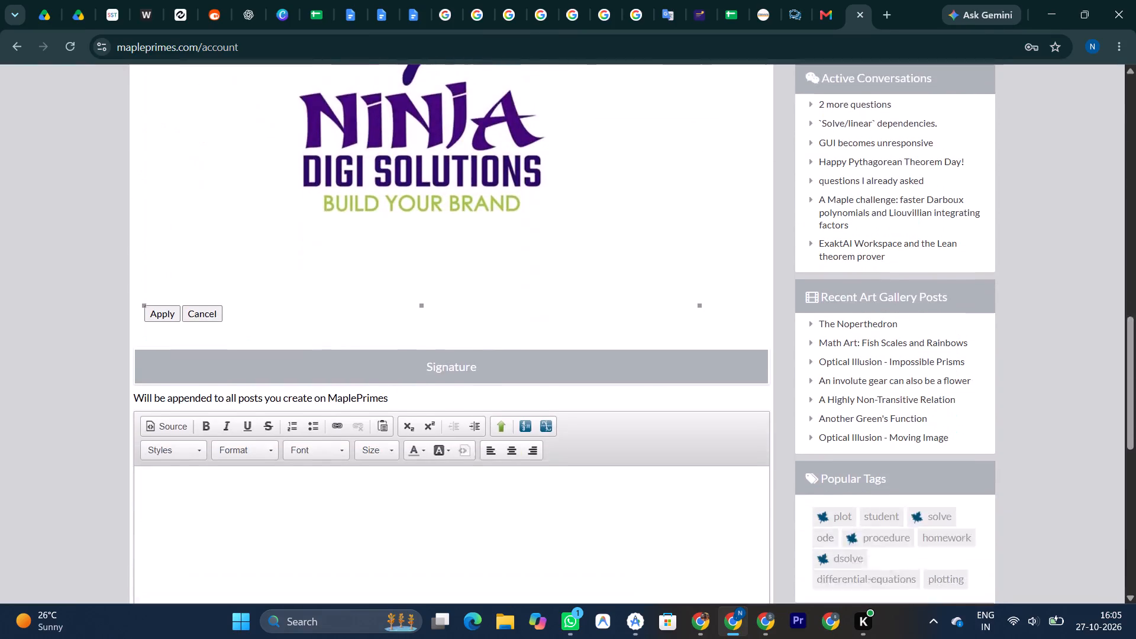
left_click(227, 415)
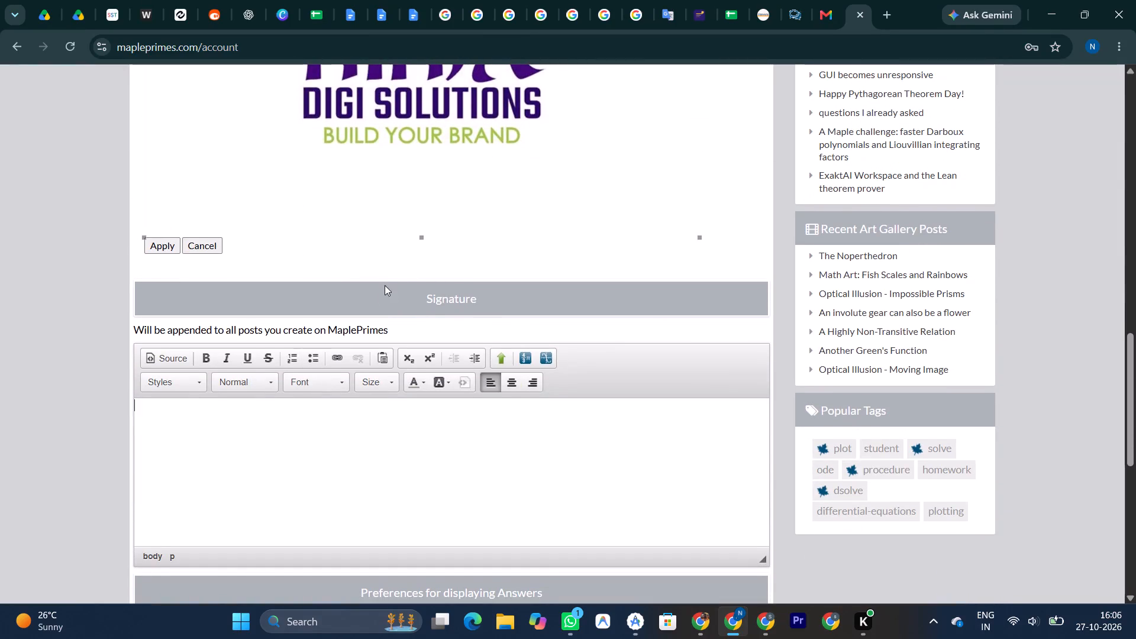
left_click(391, 293)
left_click(440, 293)
left_click(255, 410)
left_click(412, 0)
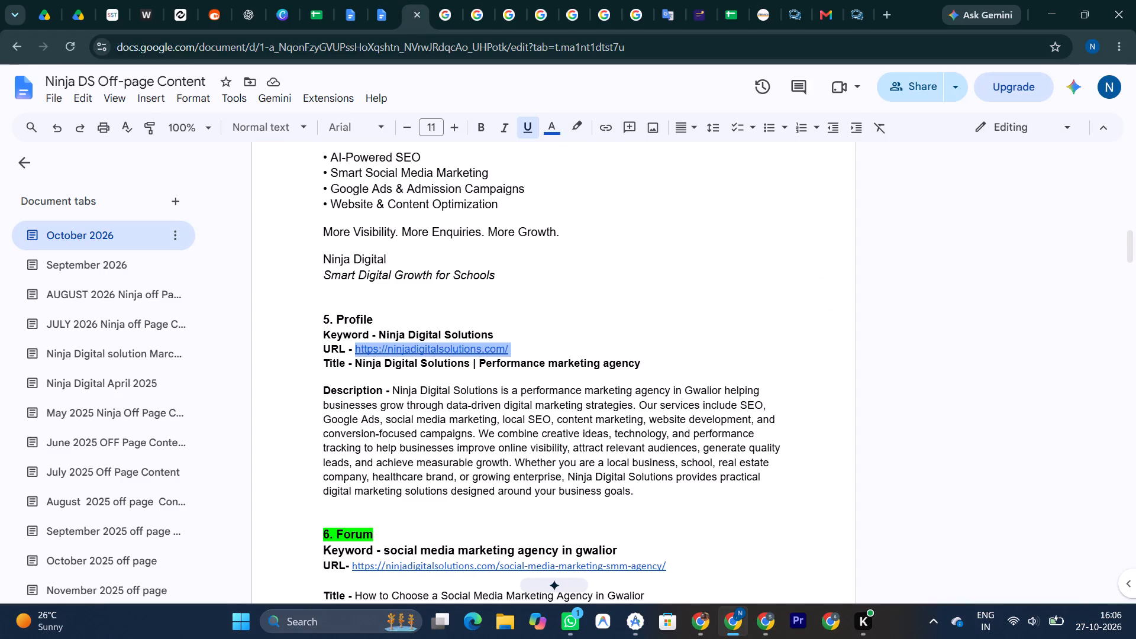
left_click_drag(358, 370, 681, 480)
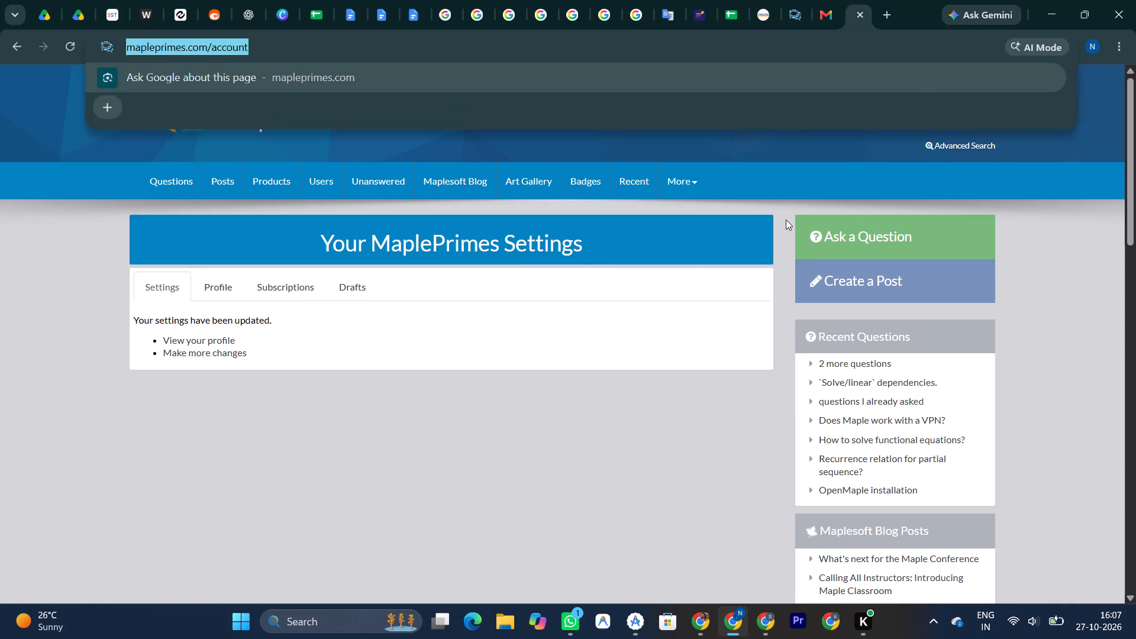
Reopen the MaplePrimes account page and copy its address into the Backlink Url cell of October 2026 entry 2 in Harsh Backlink.
left_click(786, 220)
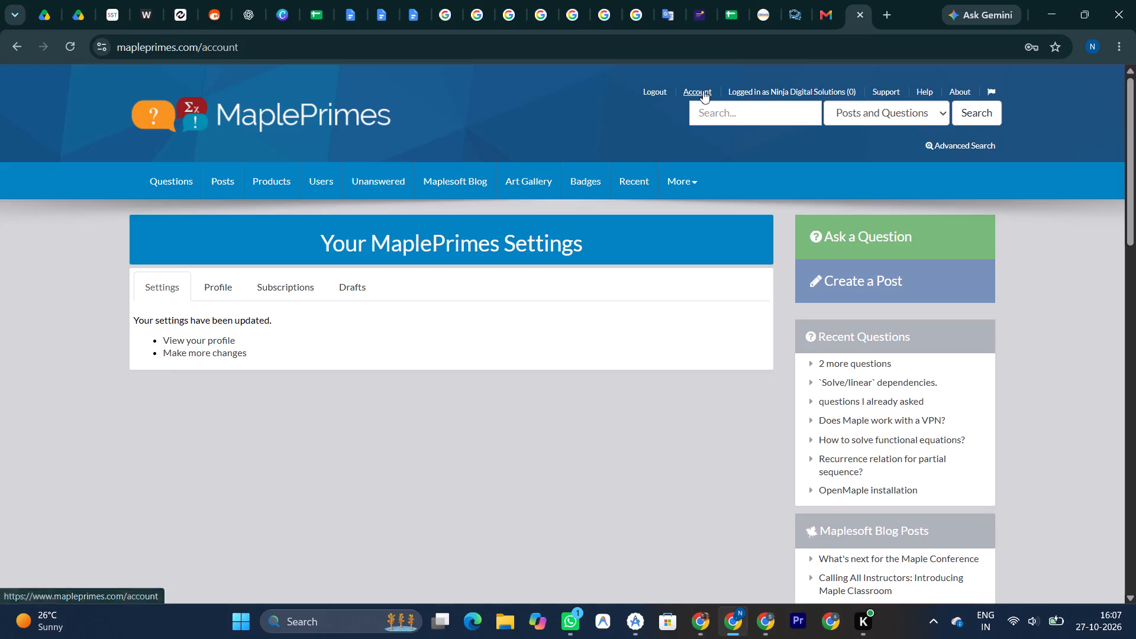
left_click(708, 98)
left_click(705, 95)
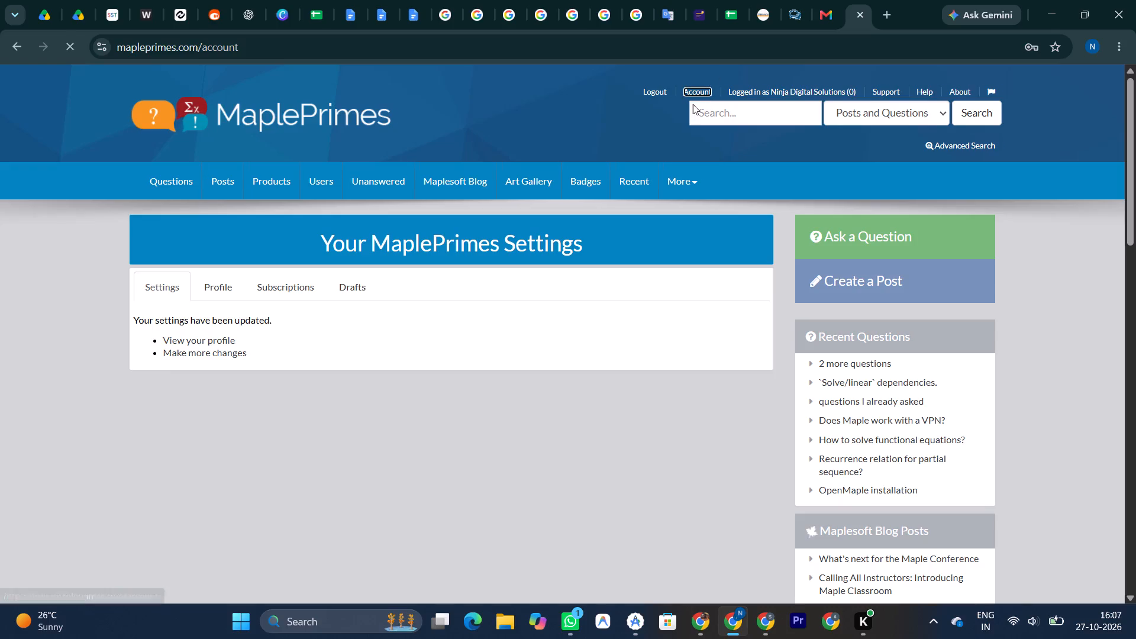
left_click(564, 38)
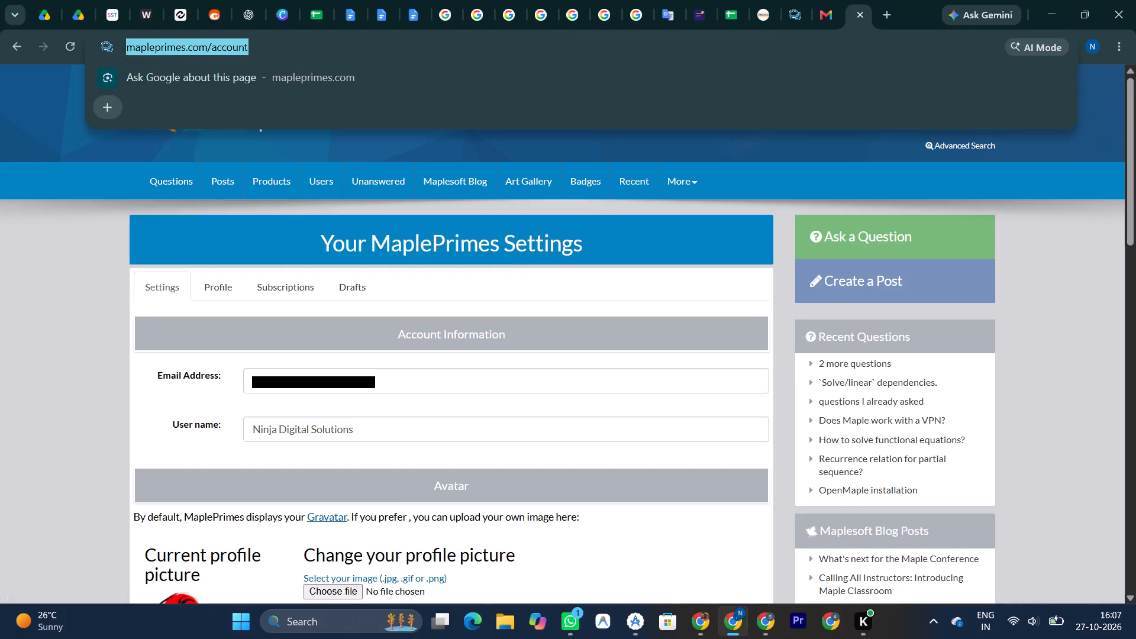
triple_click(615, 41)
key("ctrl+c")
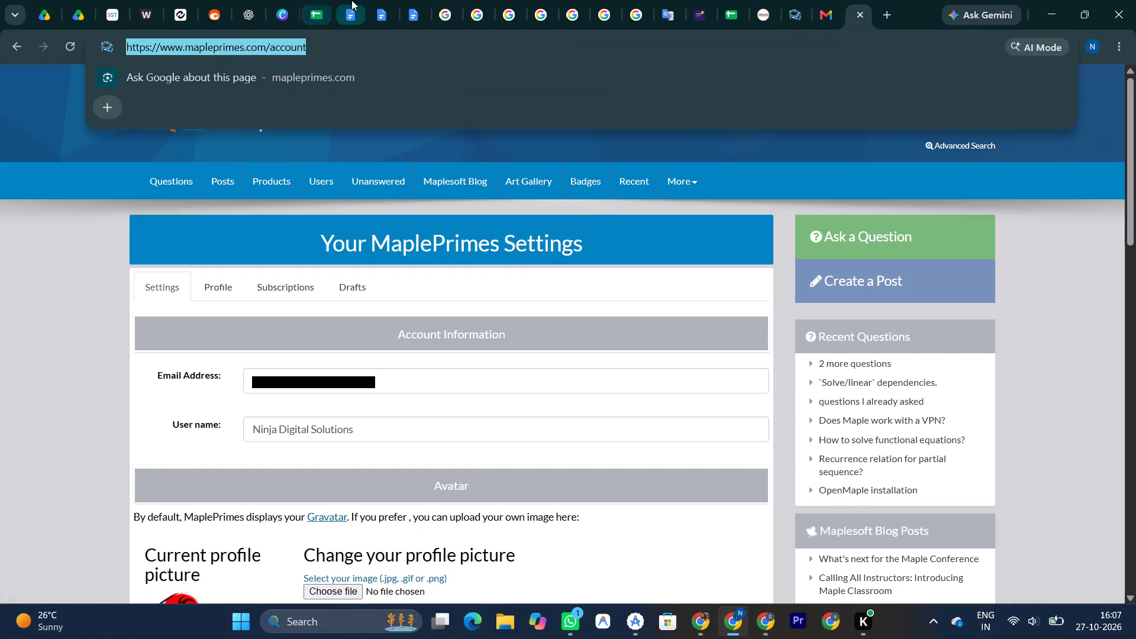
left_click(742, 0)
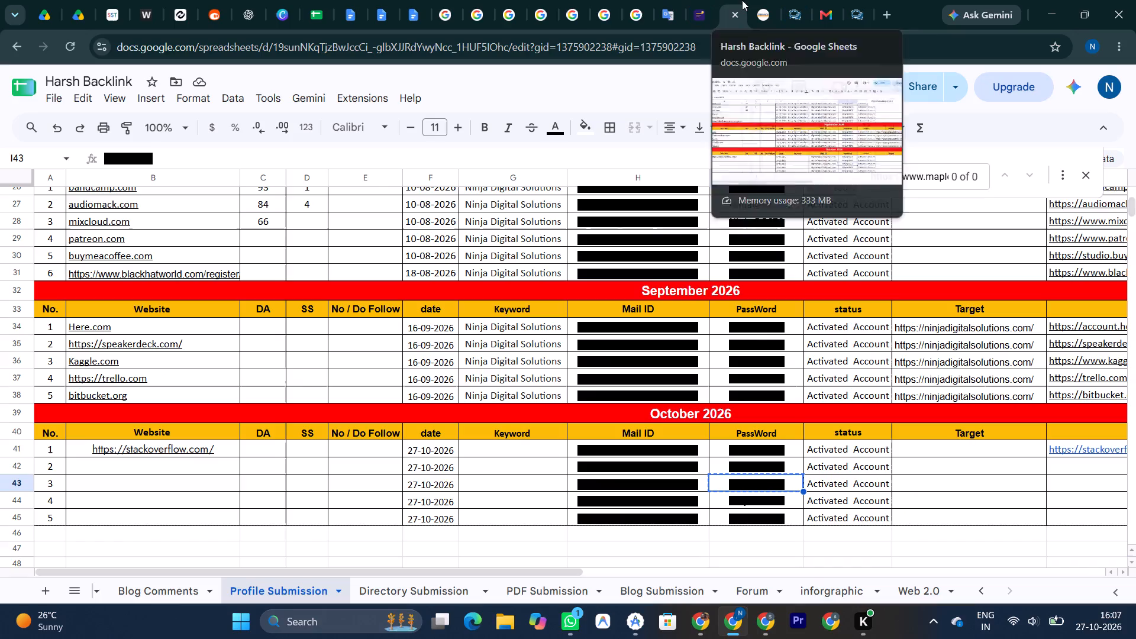
left_click_drag(497, 575, 589, 575)
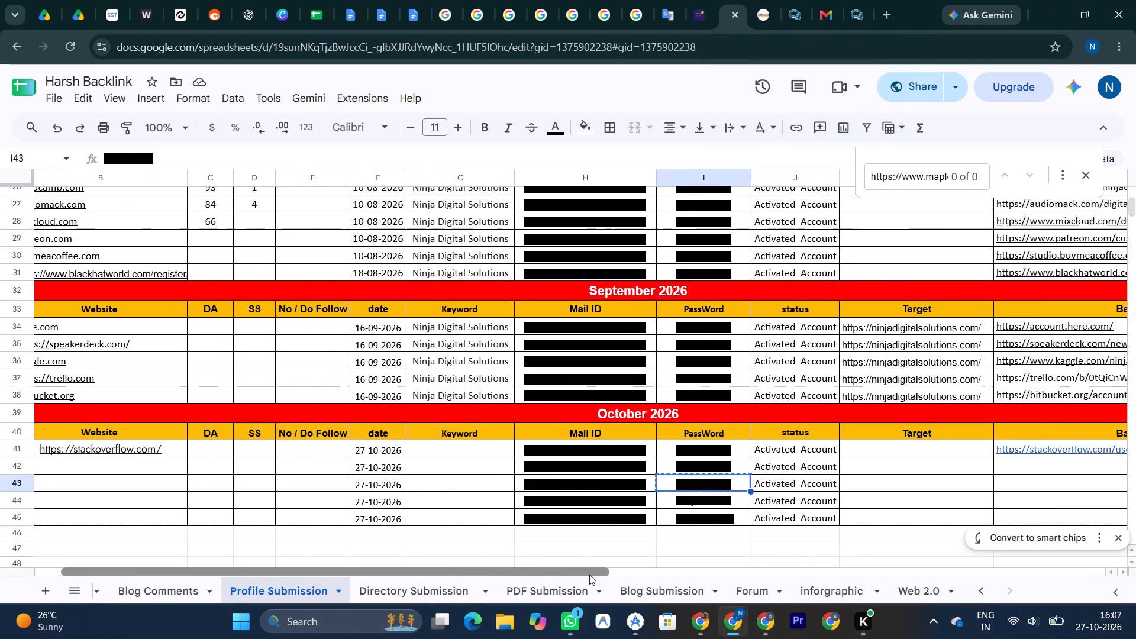
left_click_drag(589, 575, 709, 570)
left_click(701, 465)
key("ctrl+v")
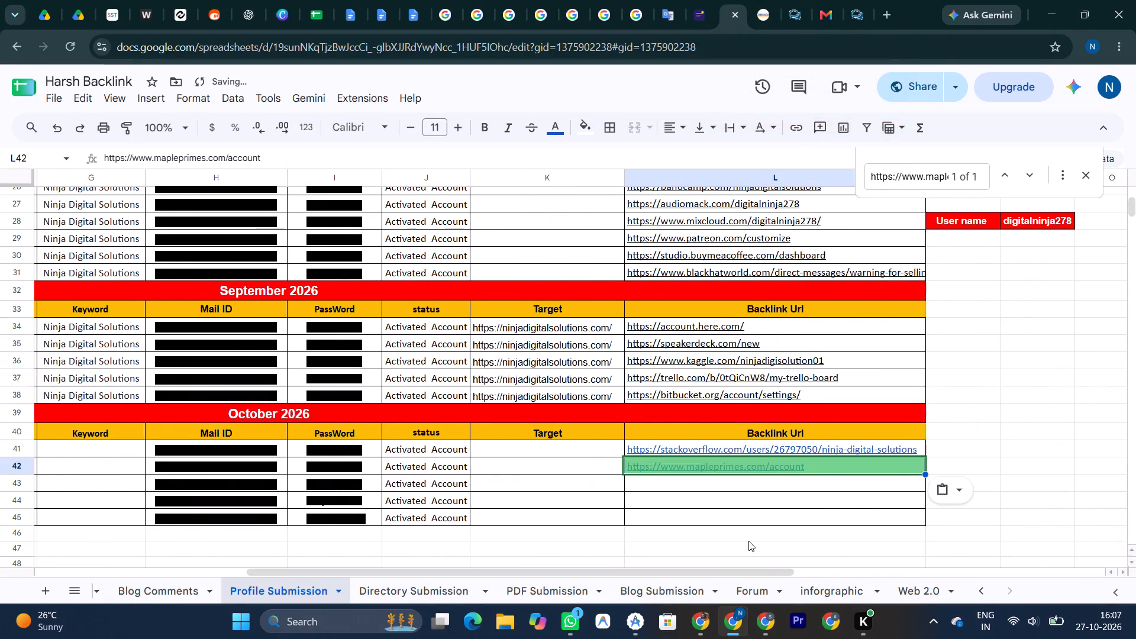
left_click_drag(764, 570, 338, 566)
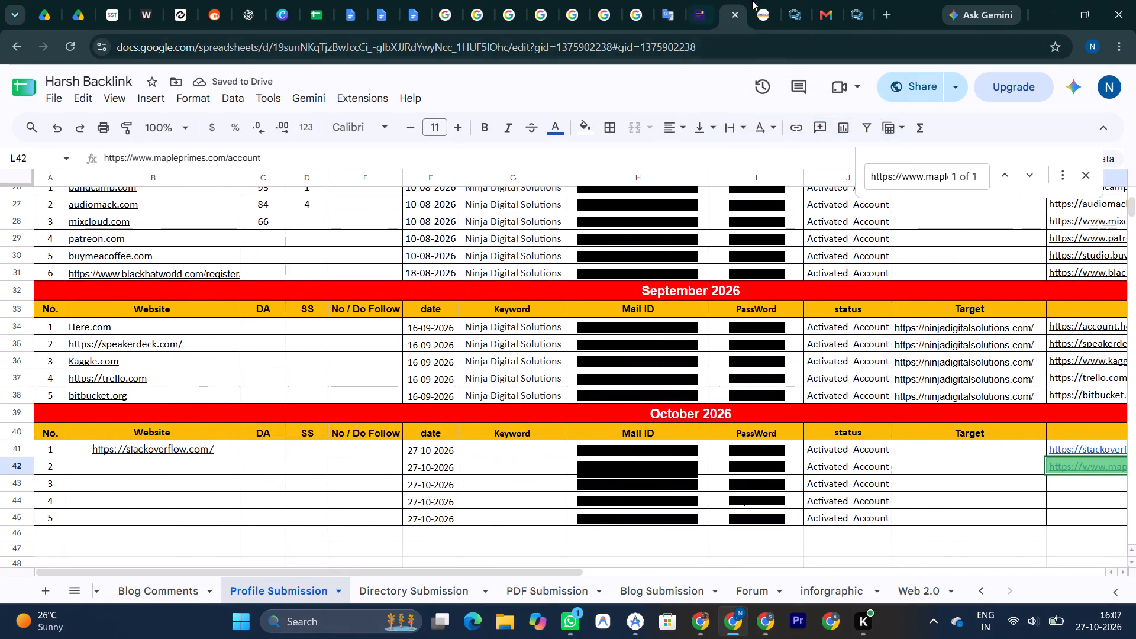
left_click(761, 0)
key("ctrl+c")
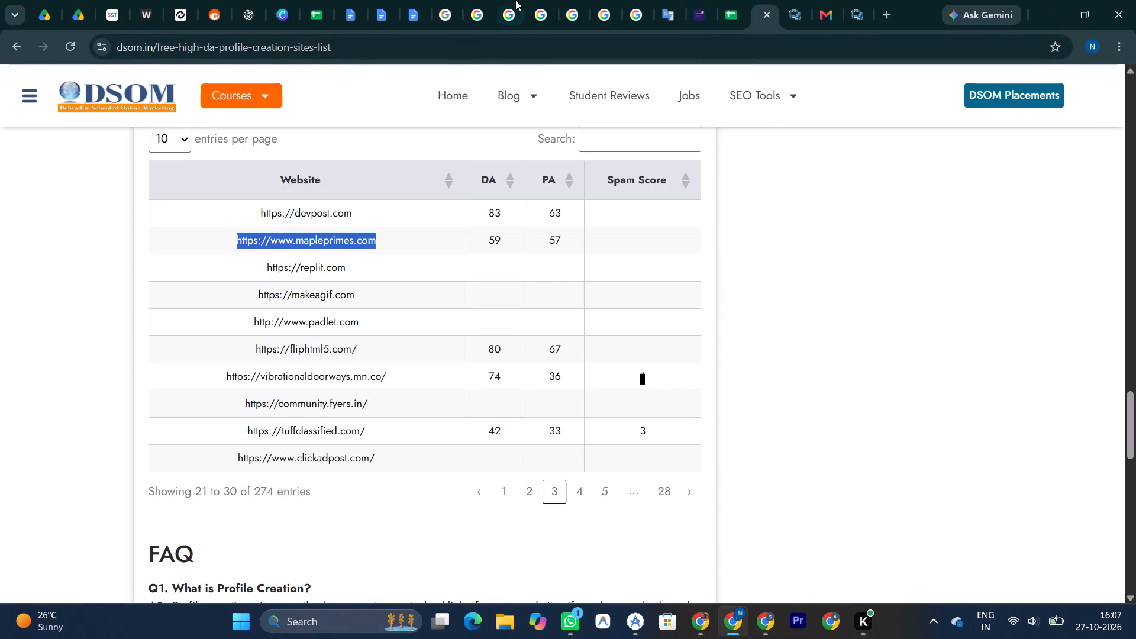
left_click(732, 0)
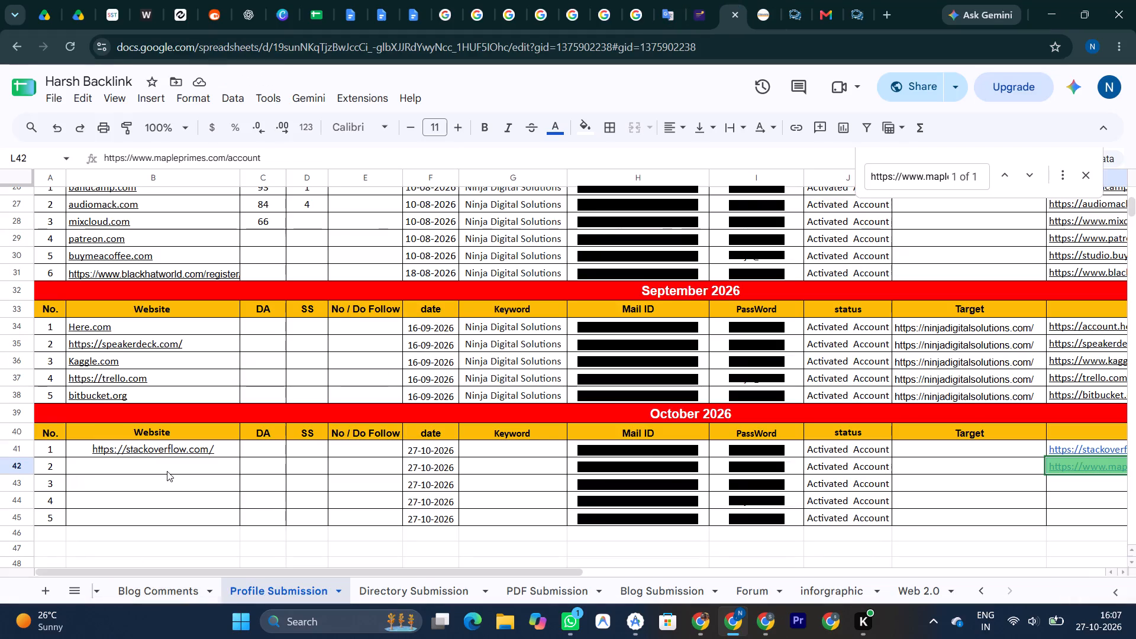
left_click(167, 471)
key("ctrl+v")
Left-align the October 2026 Website cells for entries 1 to 5.
left_click_drag(91, 448, 96, 515)
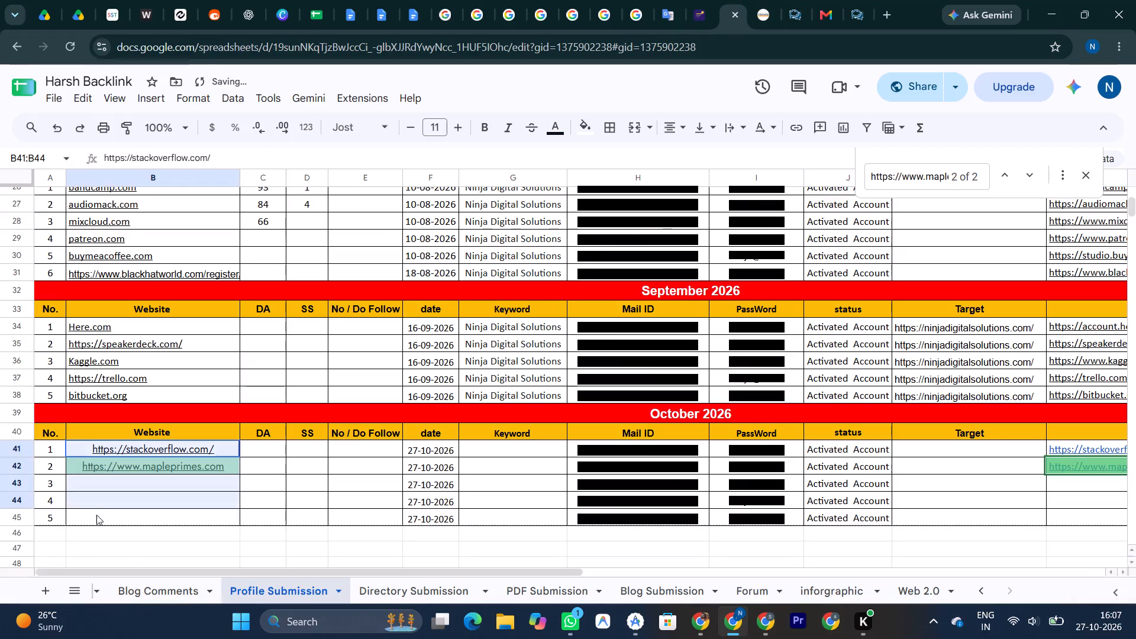
left_click_drag(96, 515, 99, 518)
left_click(680, 124)
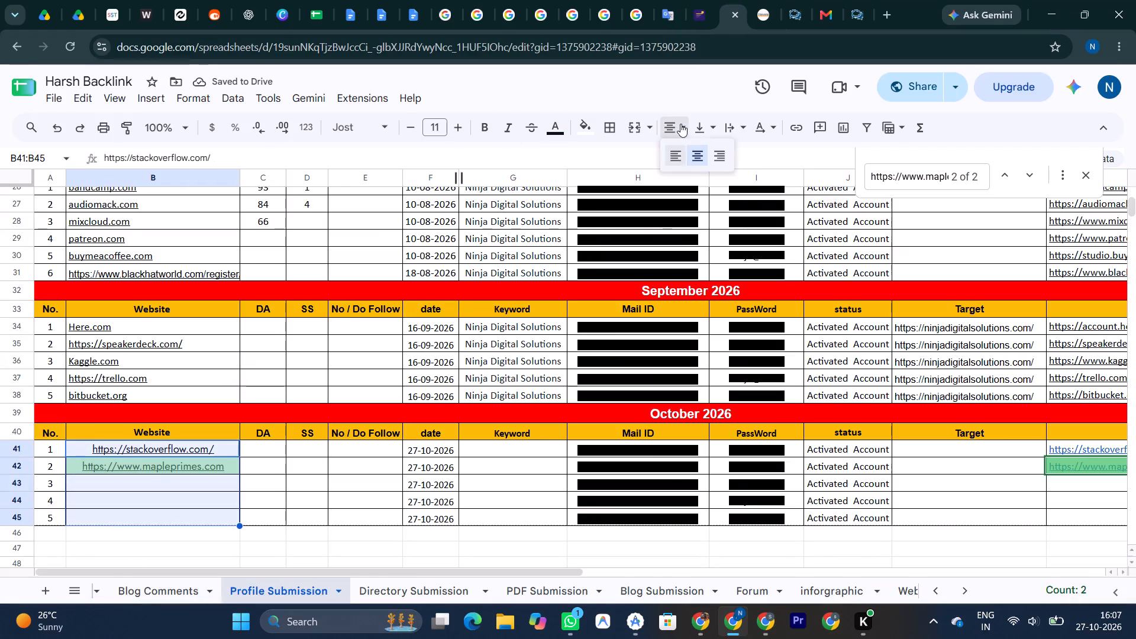
left_click(682, 150)
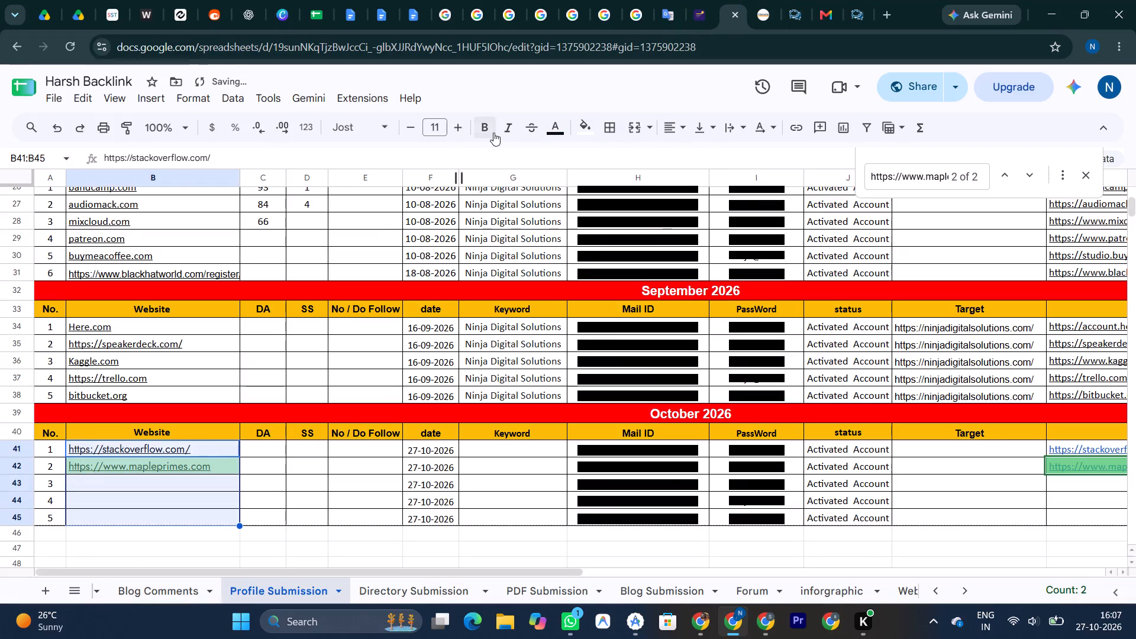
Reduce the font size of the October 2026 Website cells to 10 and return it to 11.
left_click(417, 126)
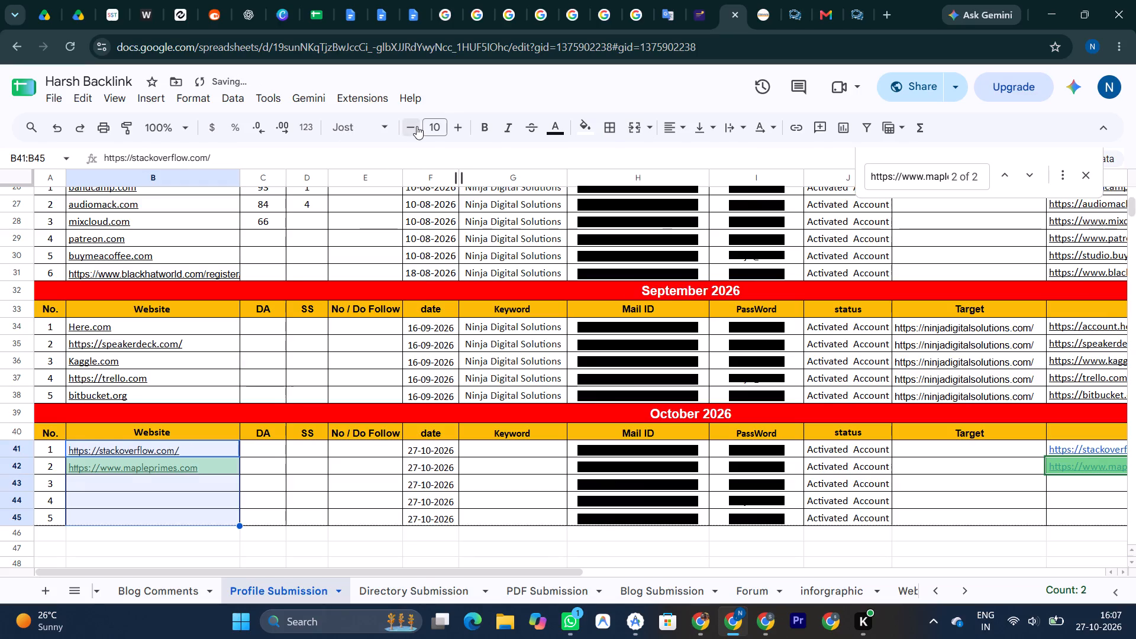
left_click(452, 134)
Check the font of the September Trello website entry and set the October 2026 Website cells for entries 1 to 5 to Calibri.
left_click(164, 371)
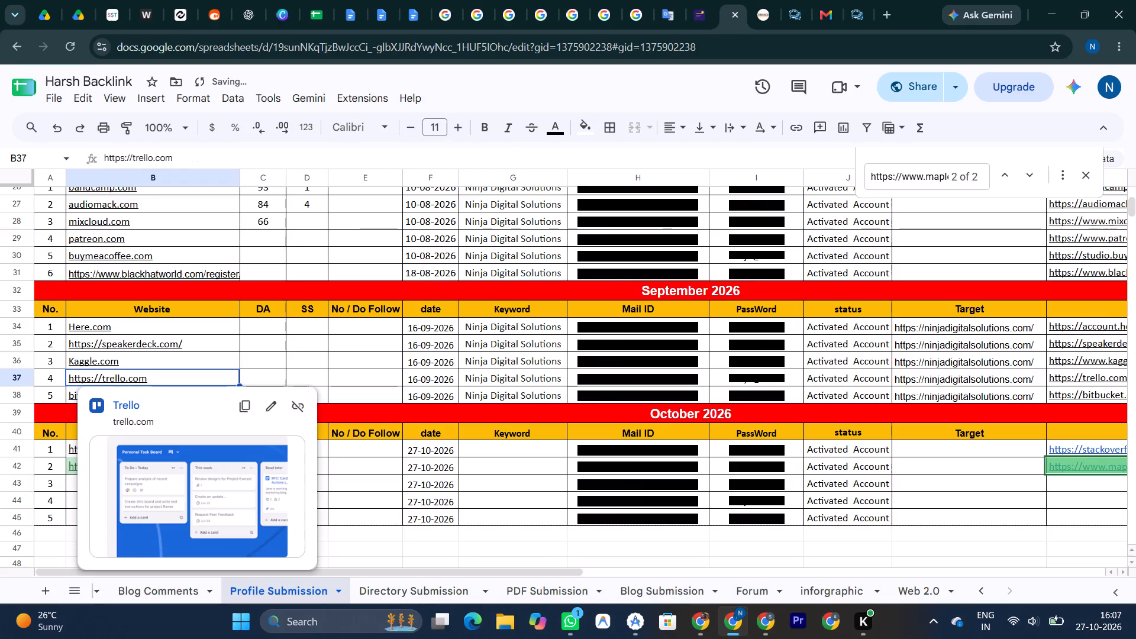
left_click(66, 456)
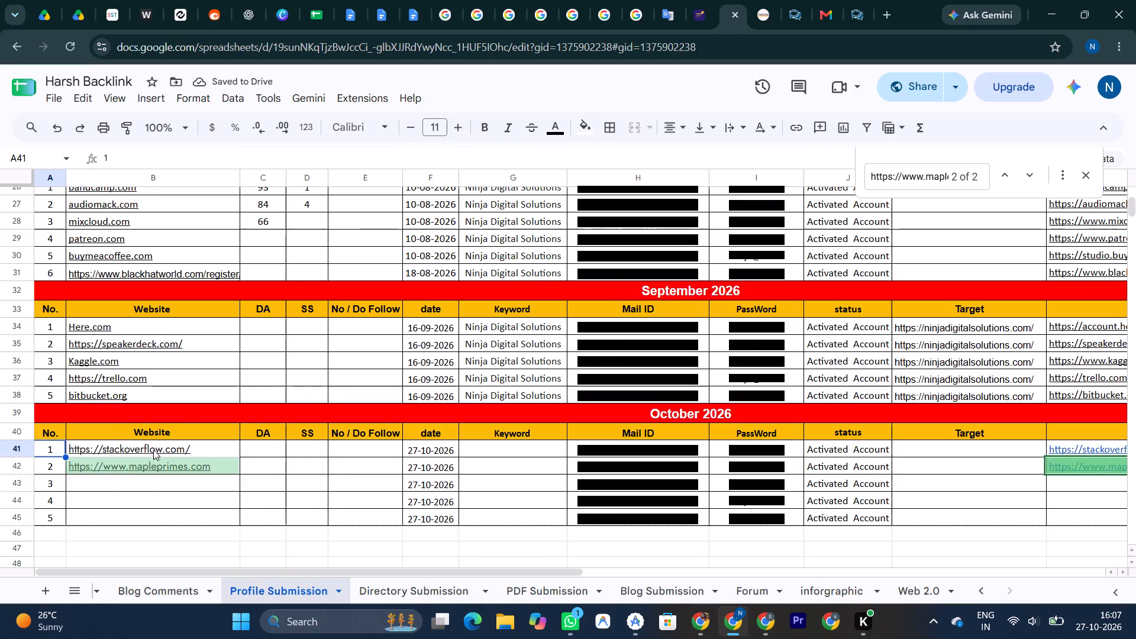
left_click(225, 443)
left_click(264, 444)
left_click_drag(235, 444, 69, 514)
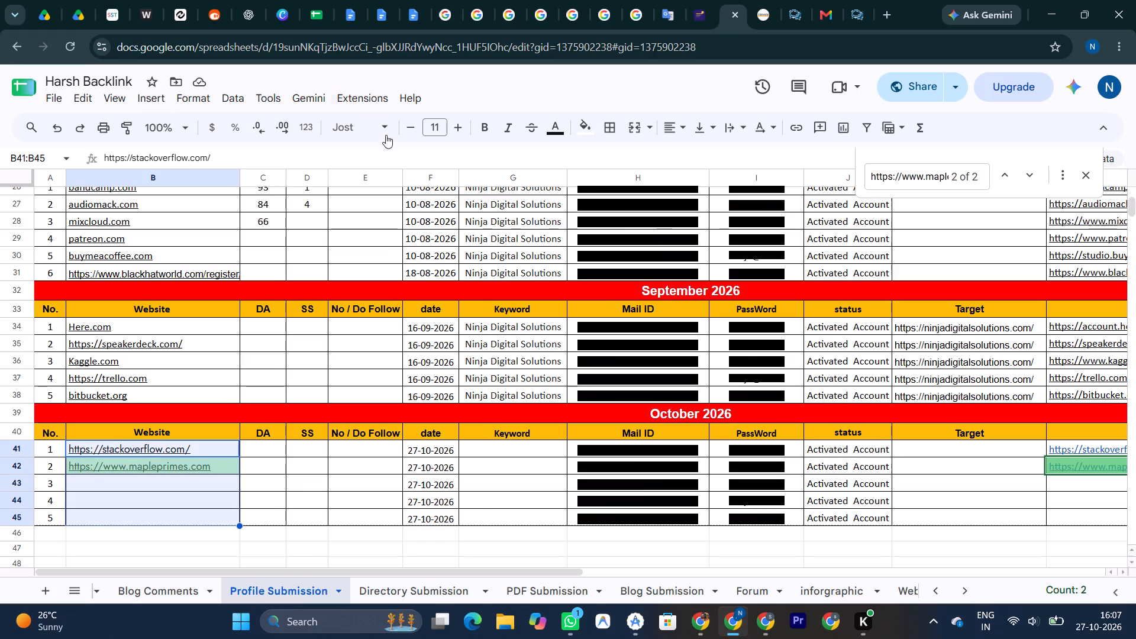
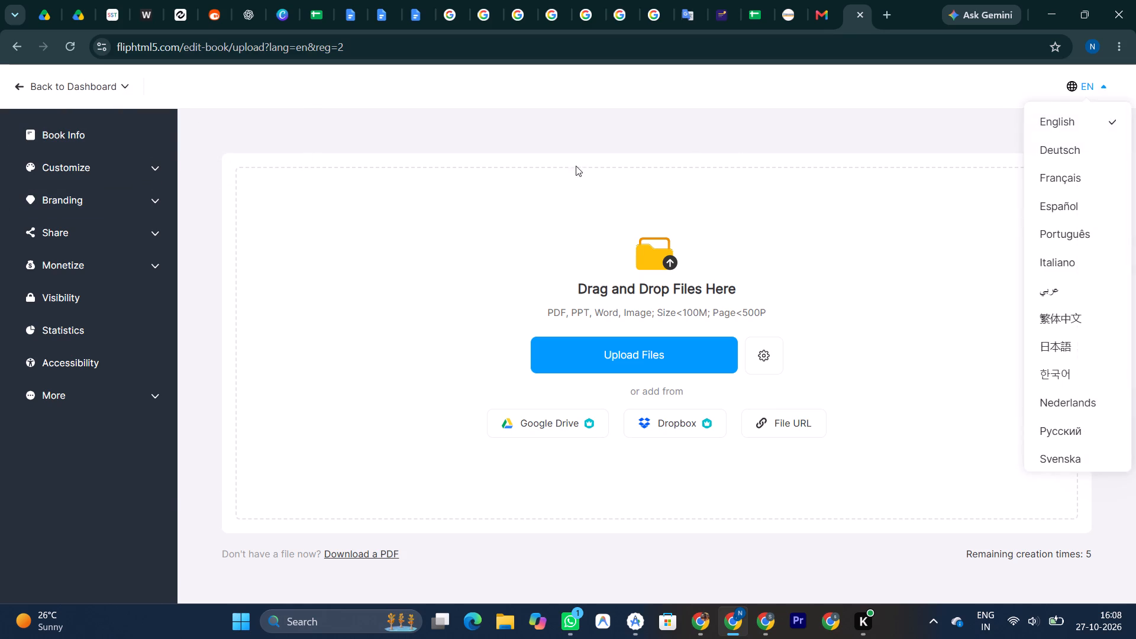
Leave the FlipHTML5 book editor and open the account's public profile for editing at its Profile Info section.
left_click(75, 392)
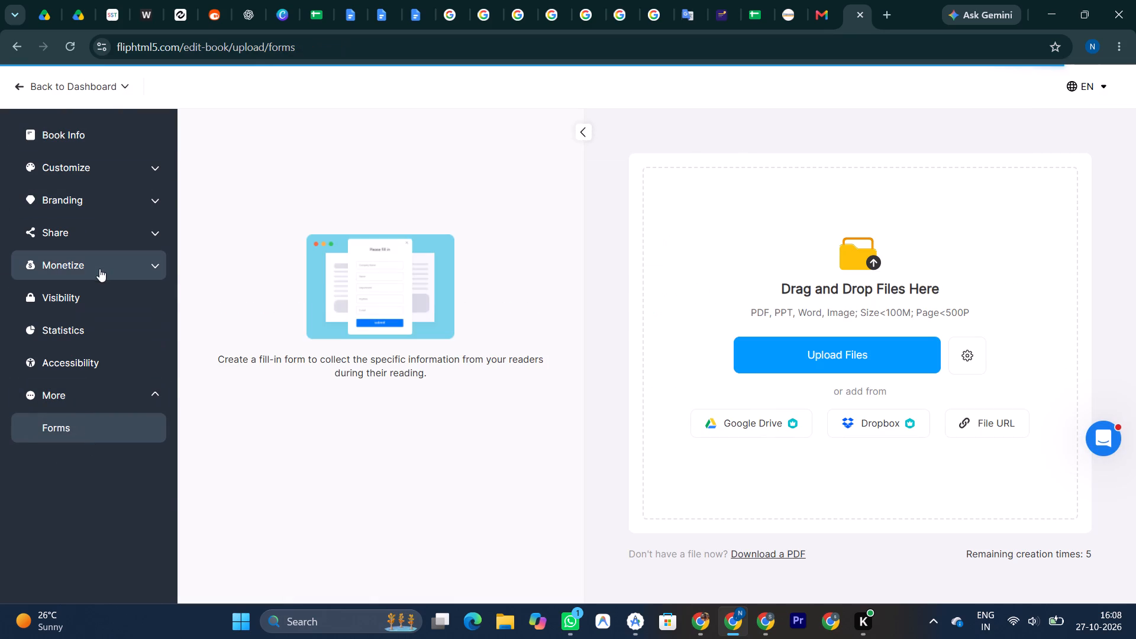
left_click(73, 86)
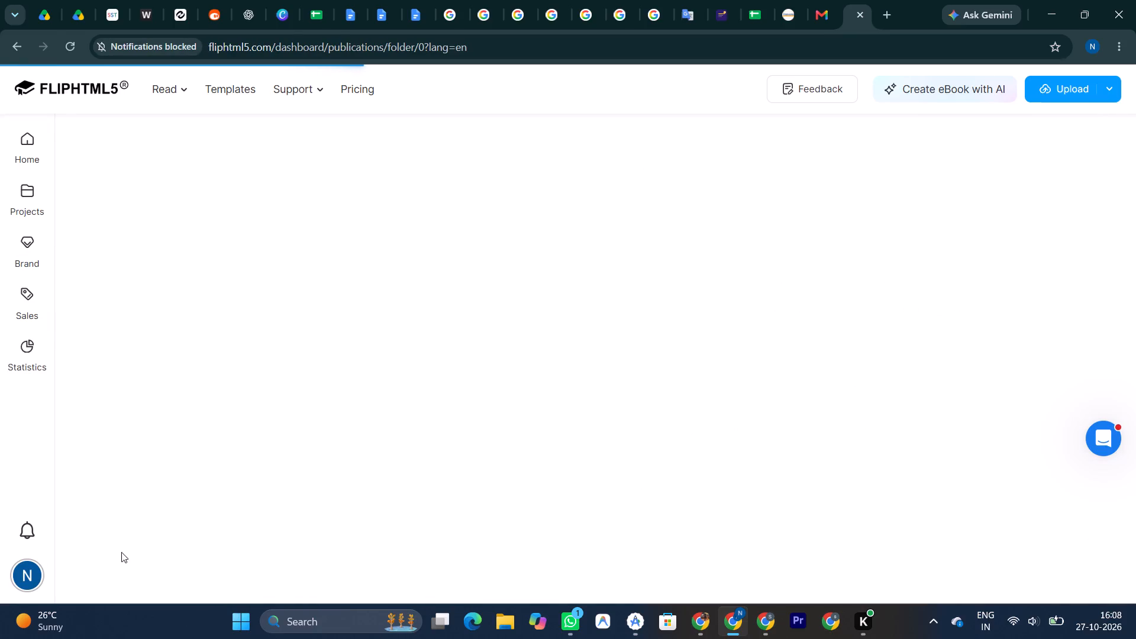
left_click(35, 573)
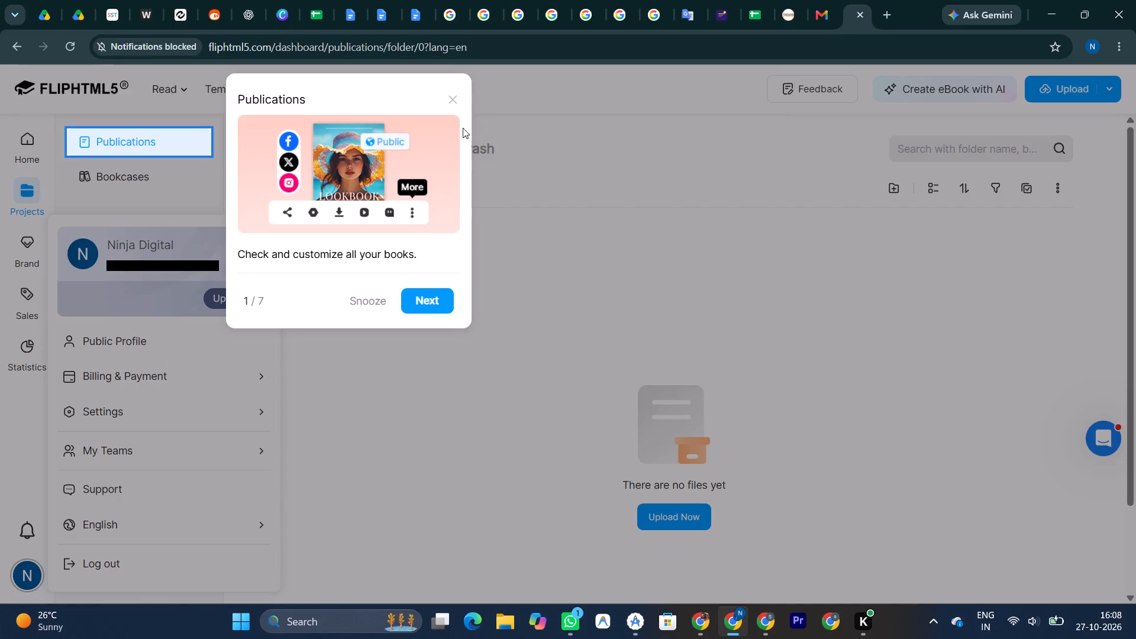
left_click(456, 105)
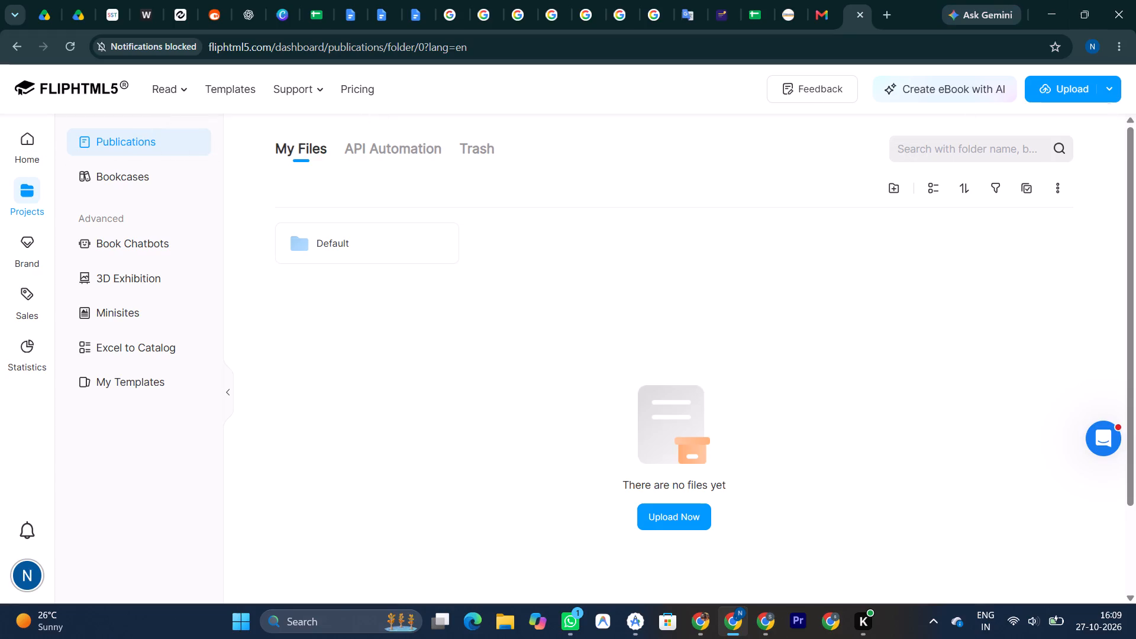
left_click(25, 575)
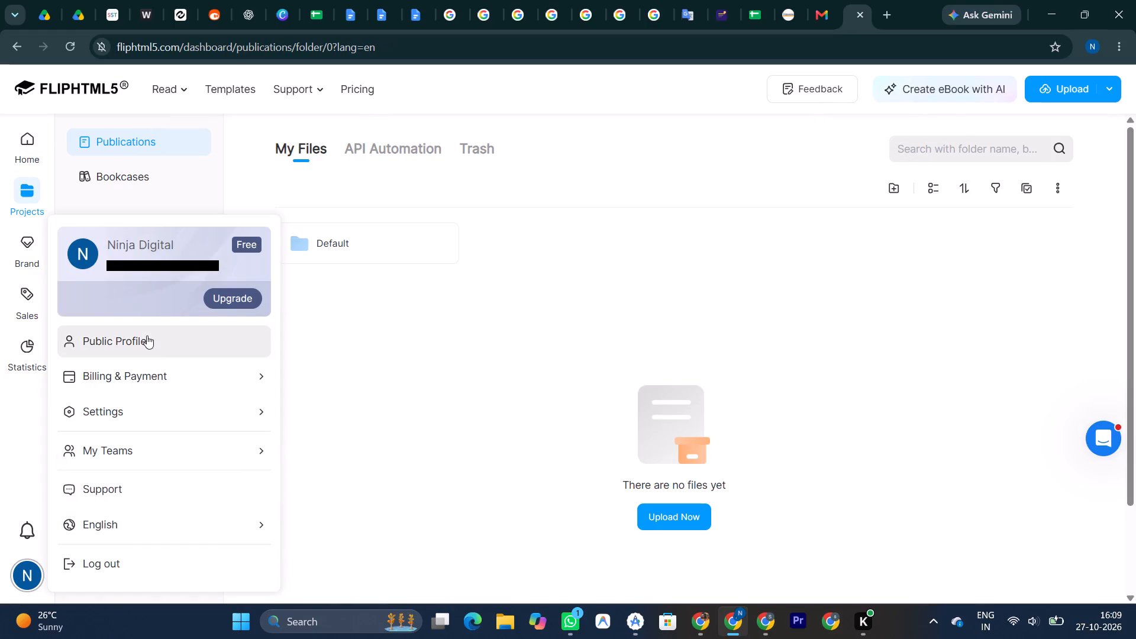
left_click(147, 335)
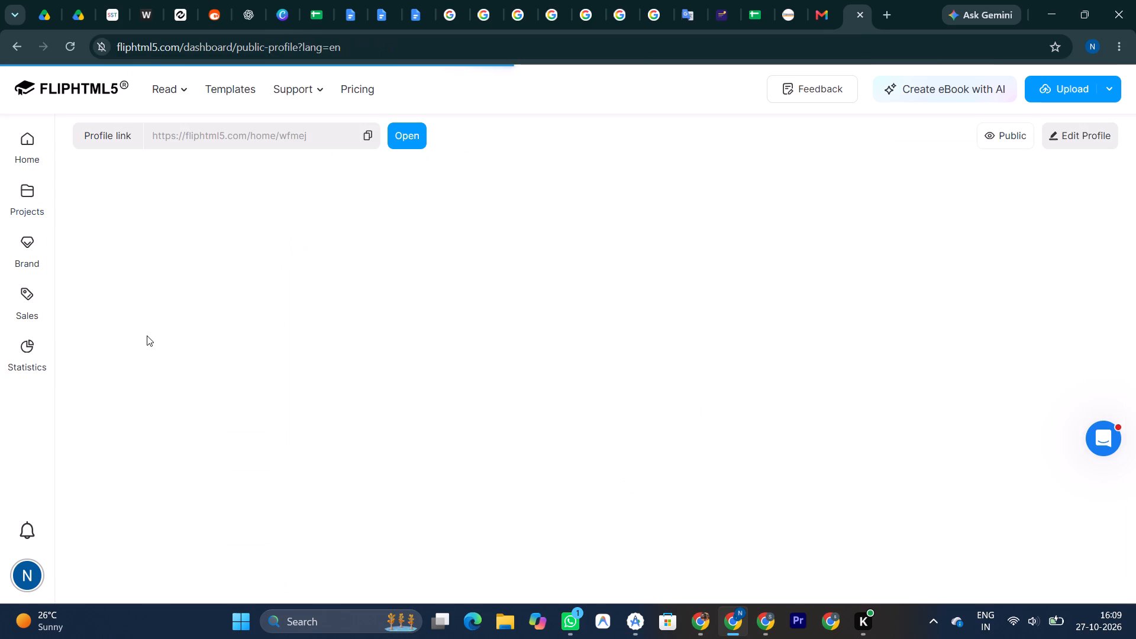
scroll(419, 341, "down", 8)
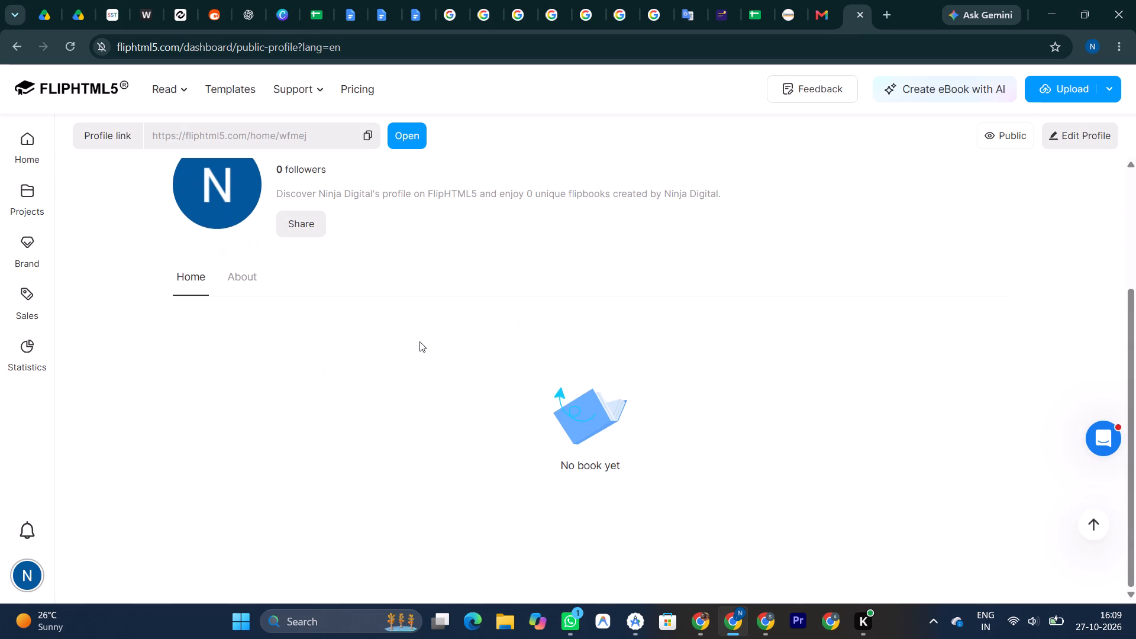
scroll(419, 341, "down", 1)
scroll(419, 341, "up", 4)
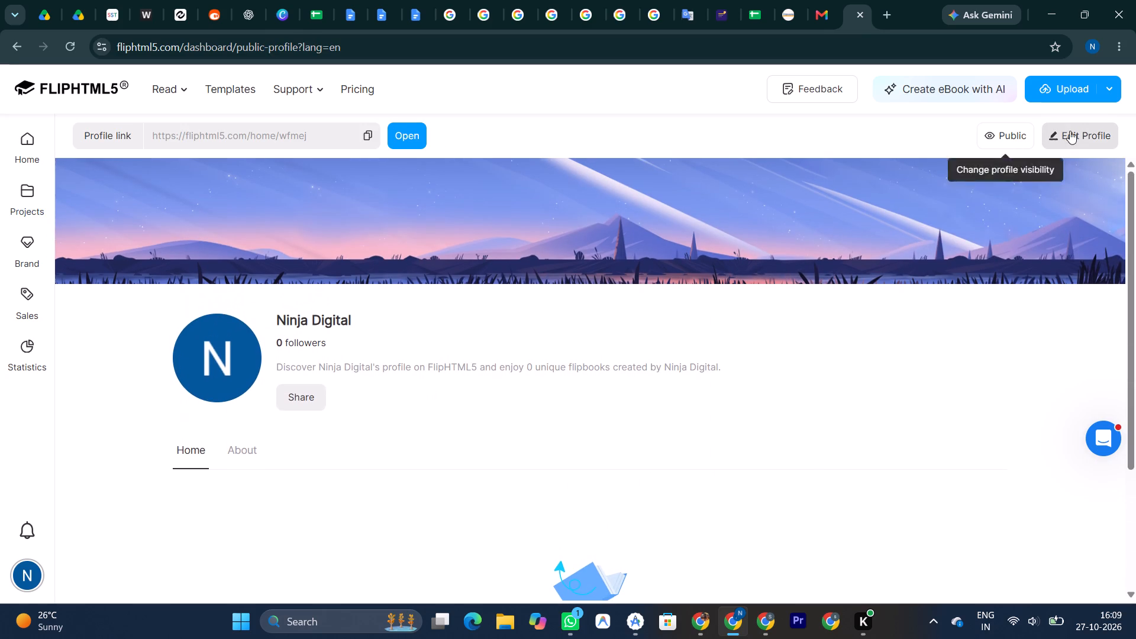
left_click(1082, 138)
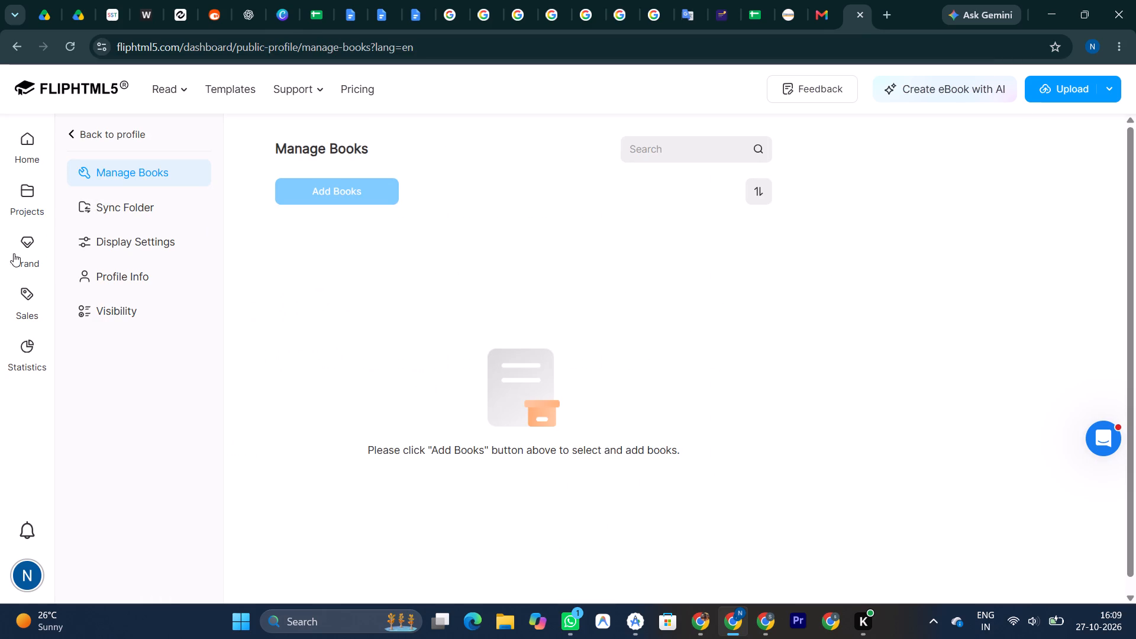
left_click(139, 273)
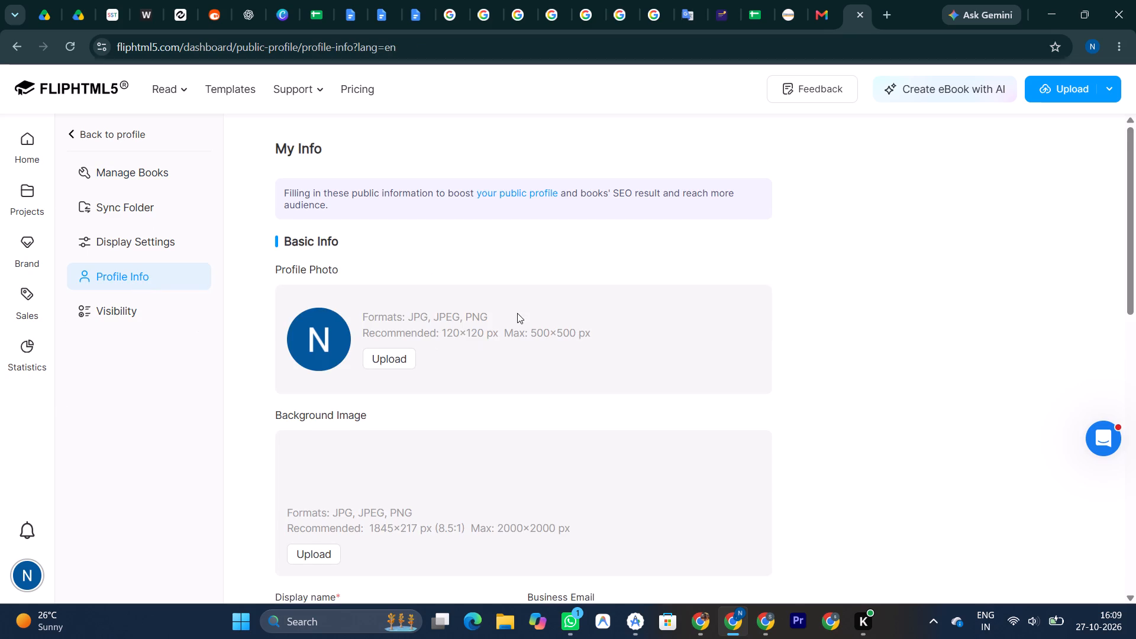
Upload the Top Gwalior Company logo image from Downloads as the profile photo, compressing it to fit the size limit.
scroll(517, 313, "down", 2)
left_click(396, 209)
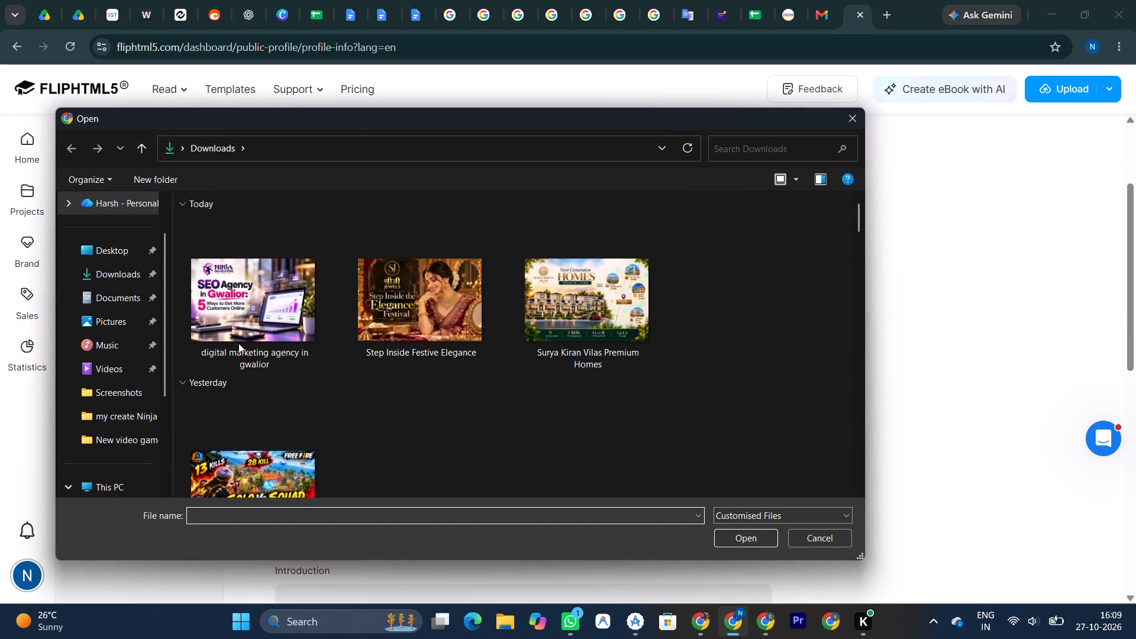
scroll(577, 321, "down", 12)
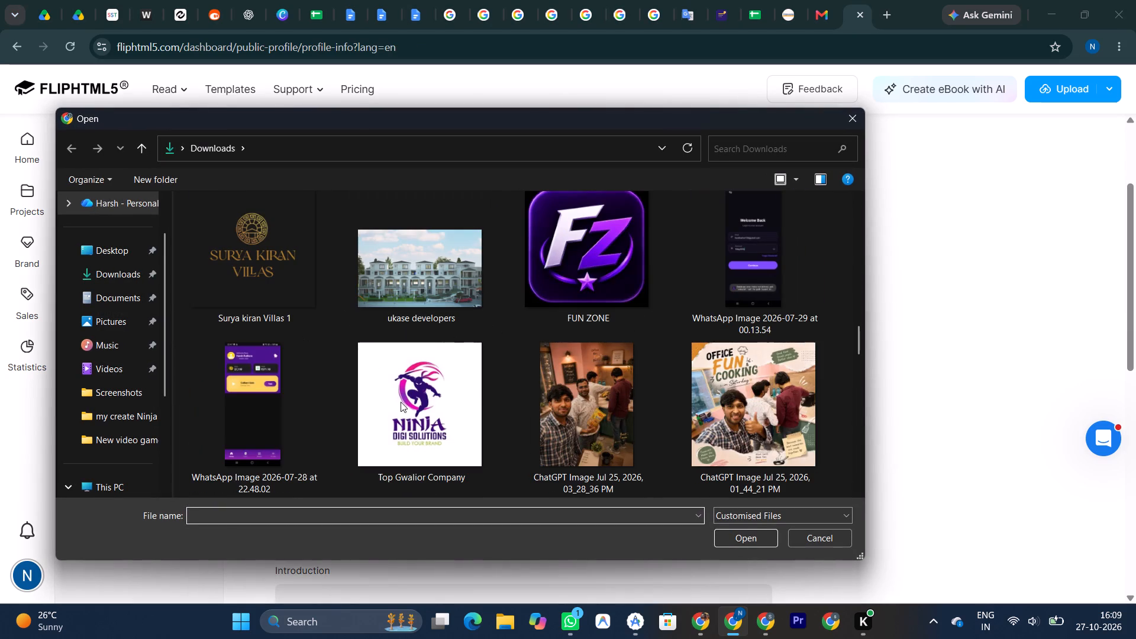
left_click(401, 402)
left_click(754, 537)
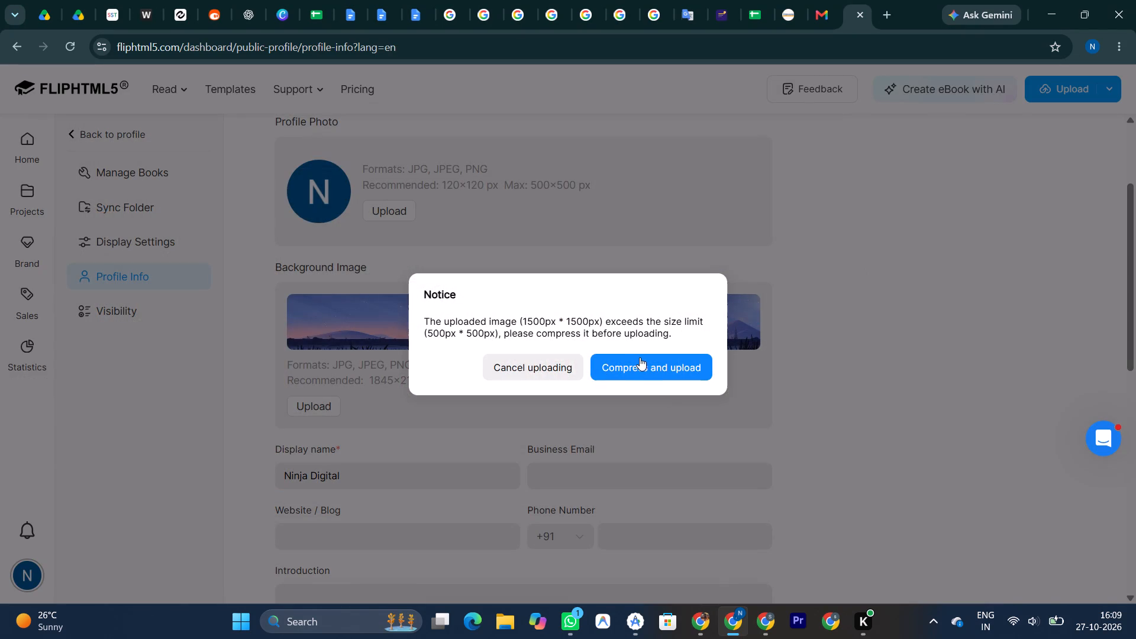
left_click(640, 375)
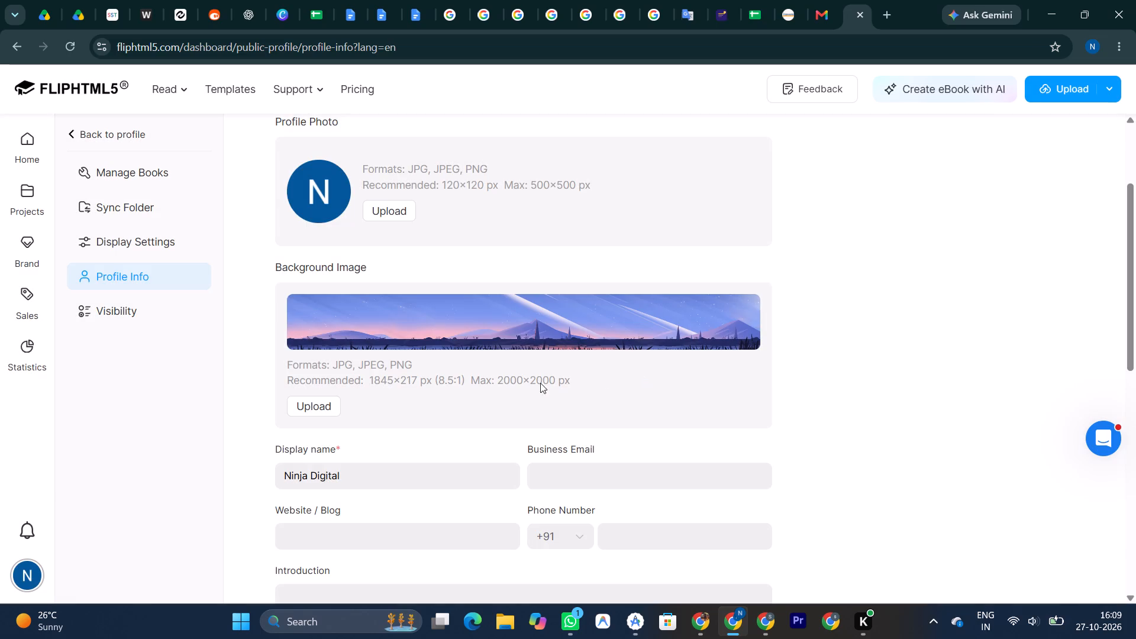
Open the Ninja Digital Solutions website, capture a screenshot of its full visible homepage area, and return to the FlipHTML5 profile info.
scroll(437, 352, "down", 1)
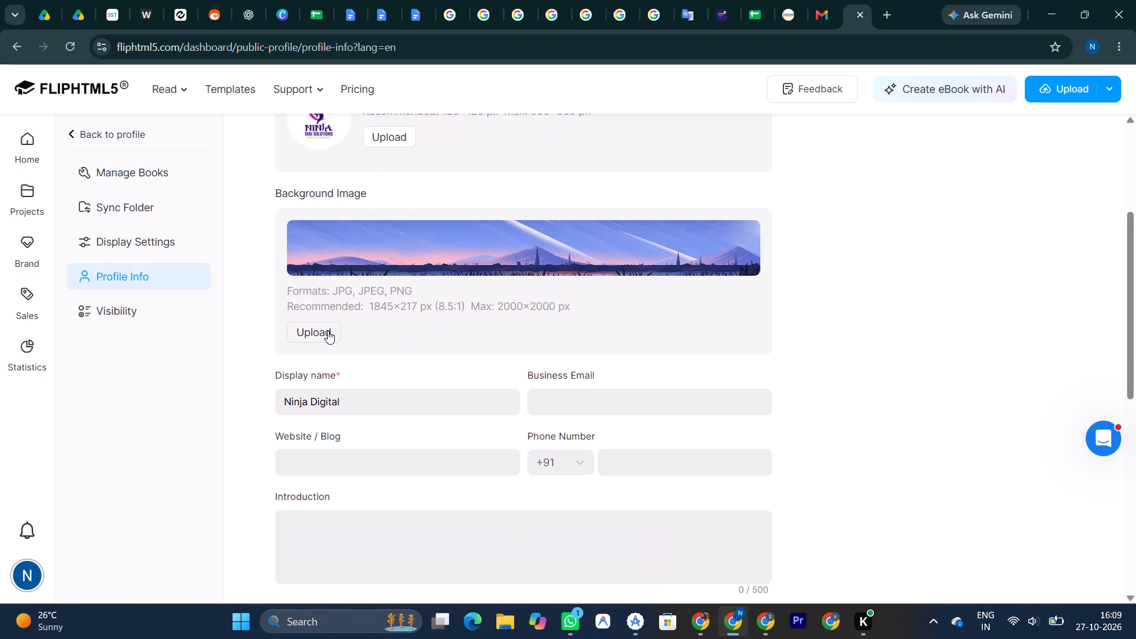
left_click(653, 0)
left_click(718, 441)
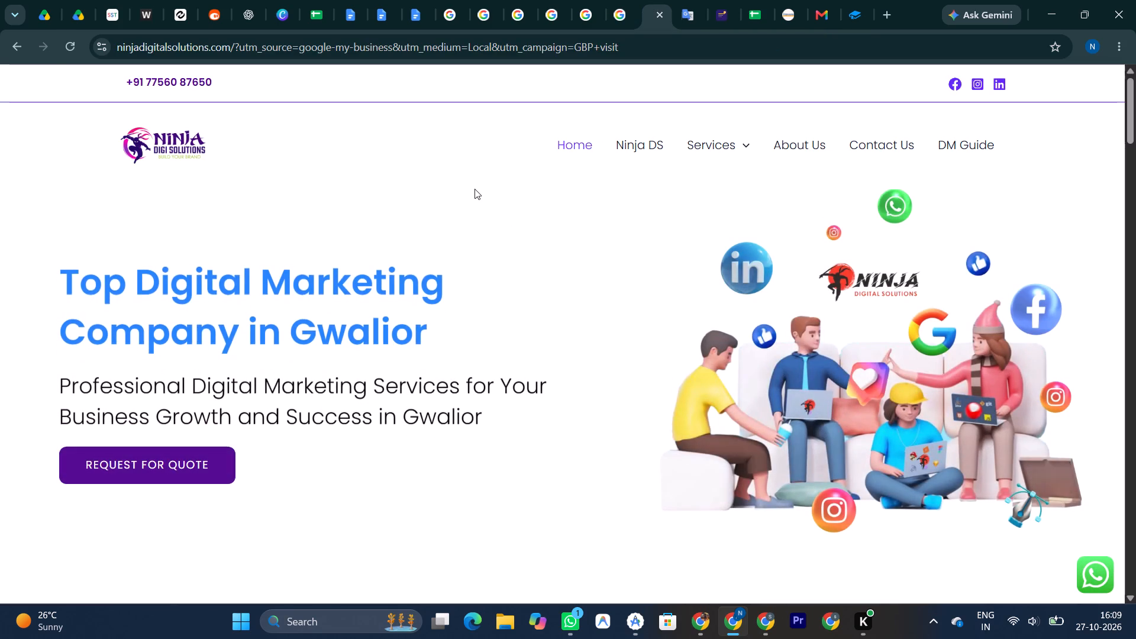
key("shift+super+s")
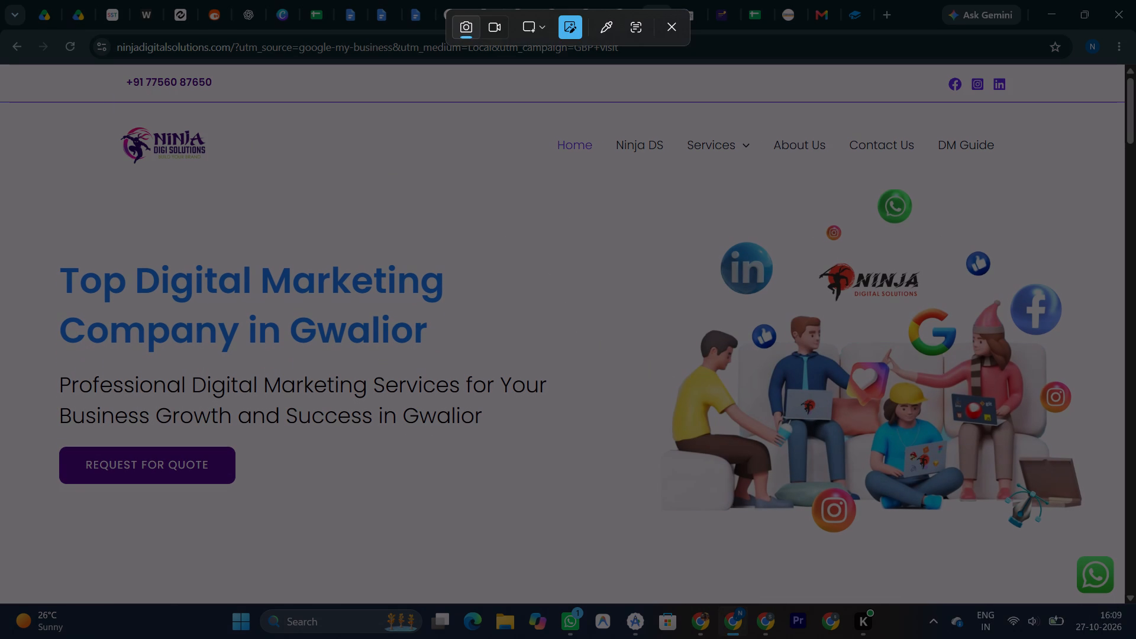
left_click_drag(0, 64, 1115, 603)
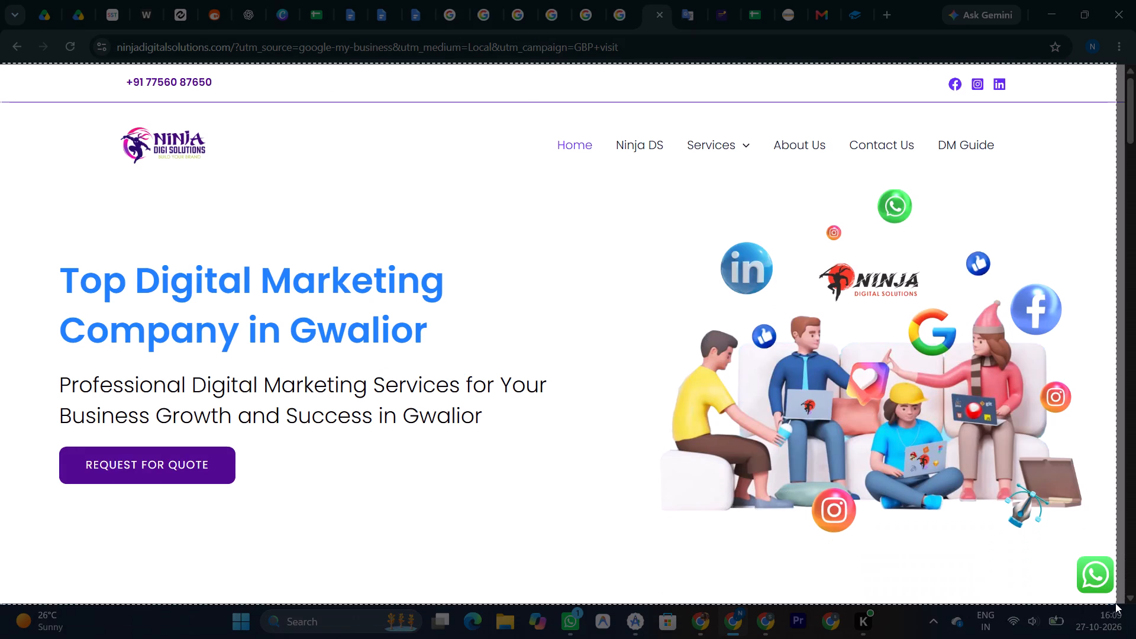
left_click_drag(1115, 603, 1124, 602)
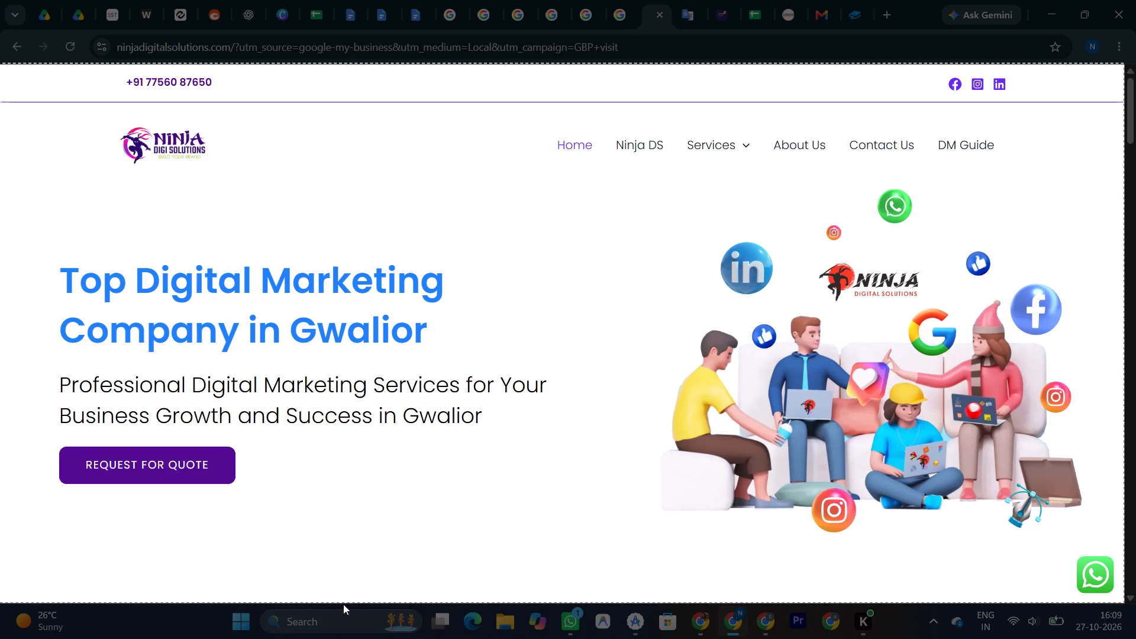
left_click(415, 31)
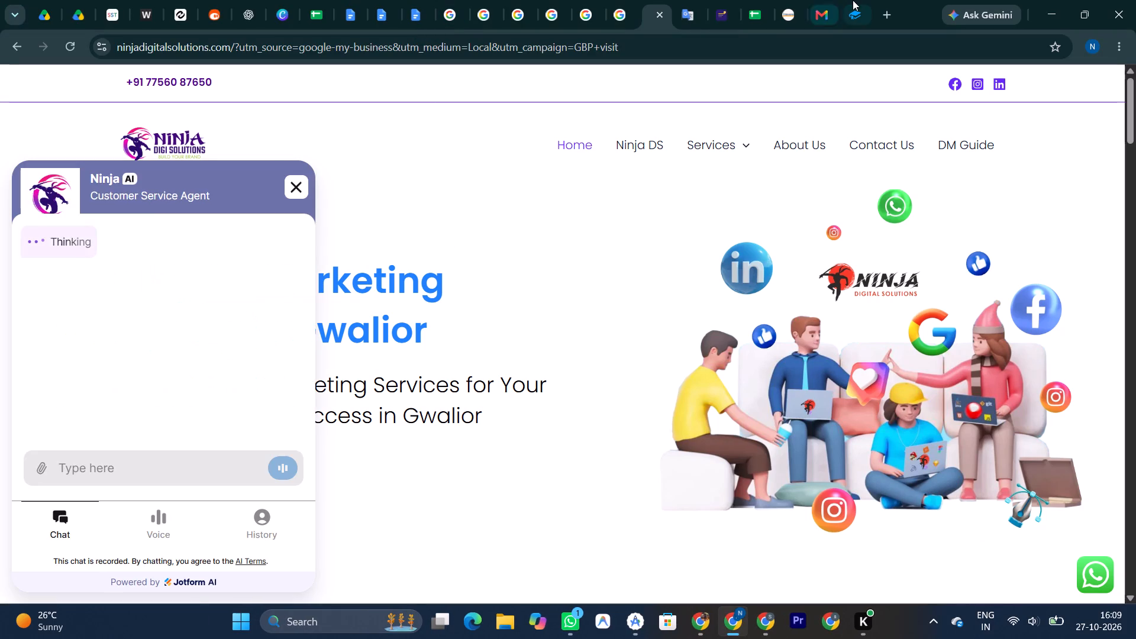
left_click(853, 0)
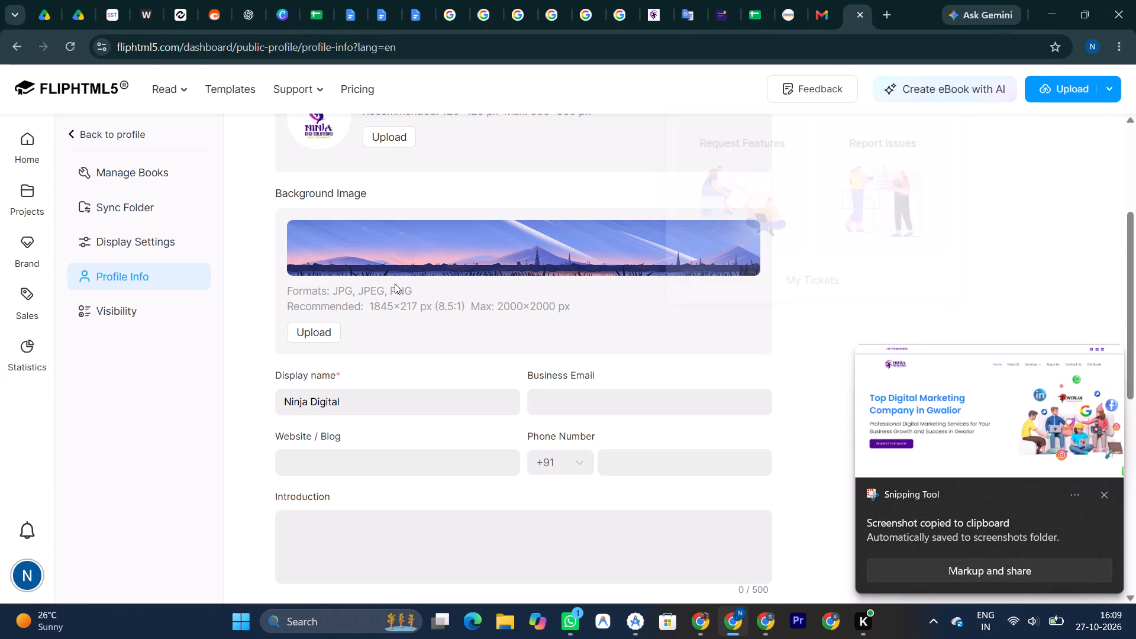